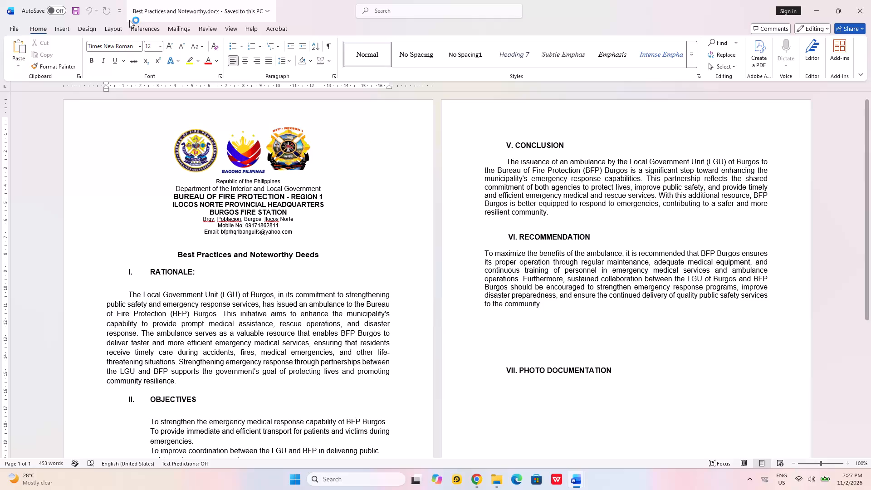
Copy the letterhead with logos and station details from Best Practices and Noteworthy.docx into the blank Document1.
left_click(142, 142)
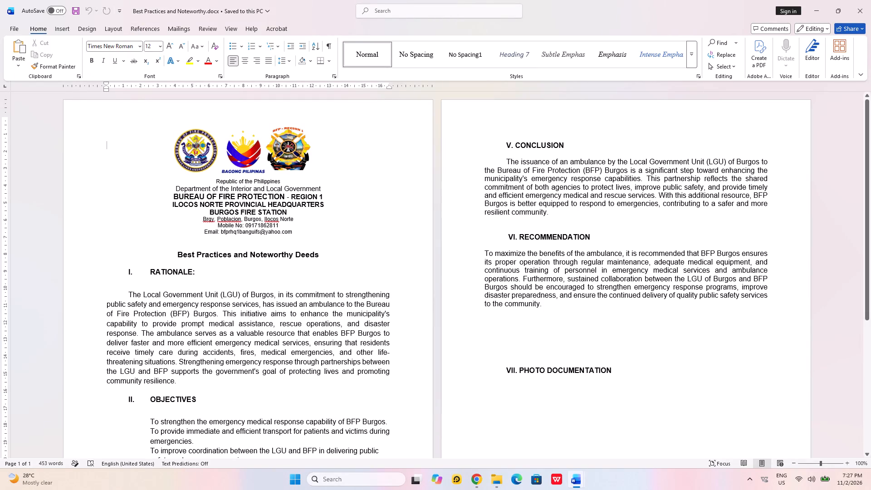
left_click_drag(126, 142, 304, 232)
key("ctrl+c")
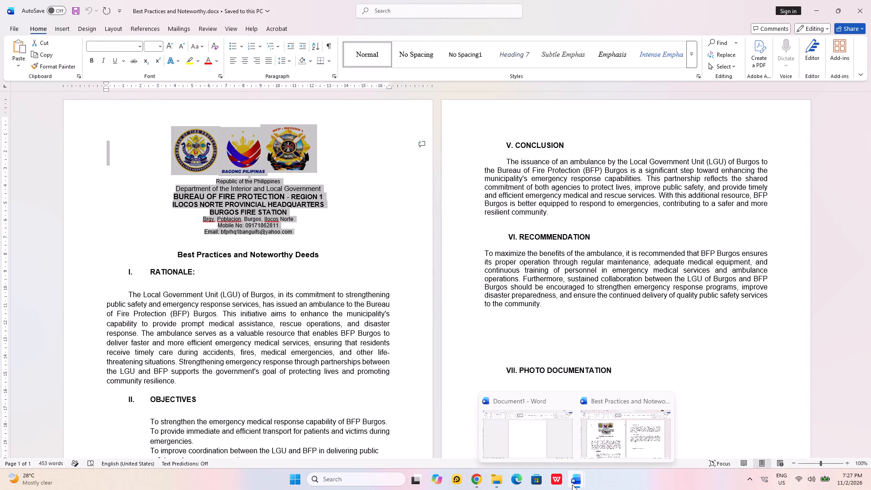
left_click(548, 446)
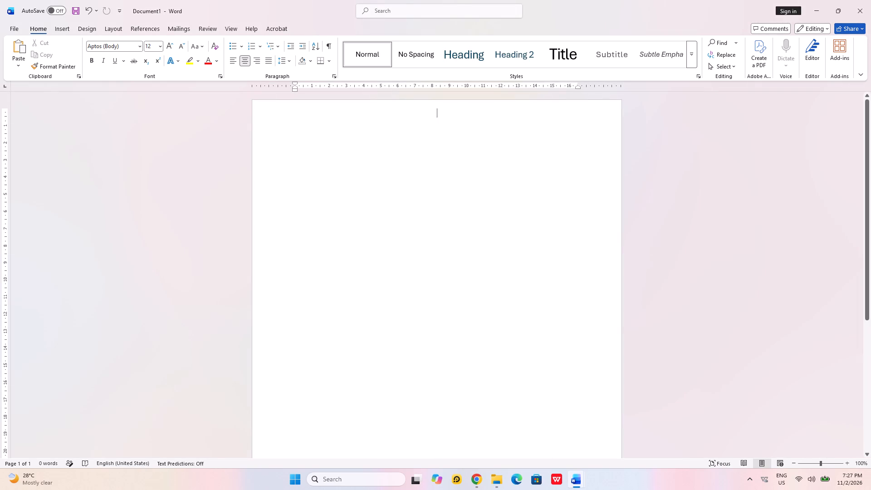
key("ctrl+v")
Add three blank lines above the pasted letterhead to move it down the page.
left_click(323, 111)
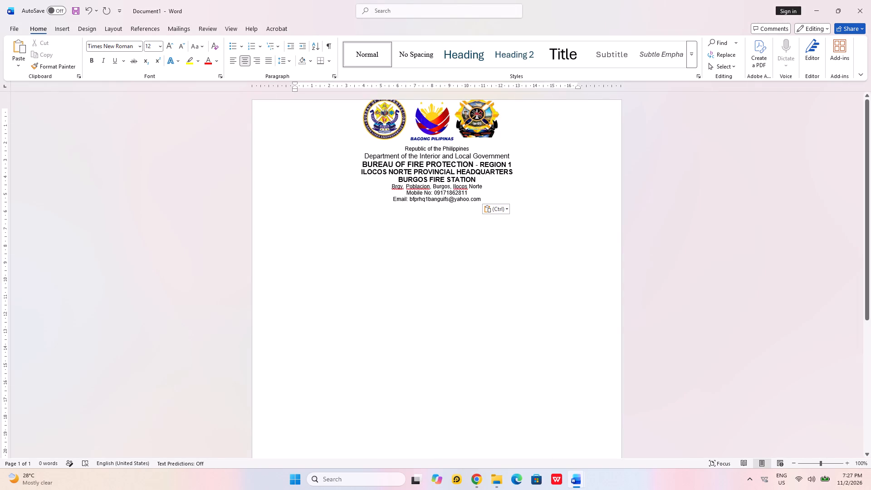
key("Return")
key("Return")
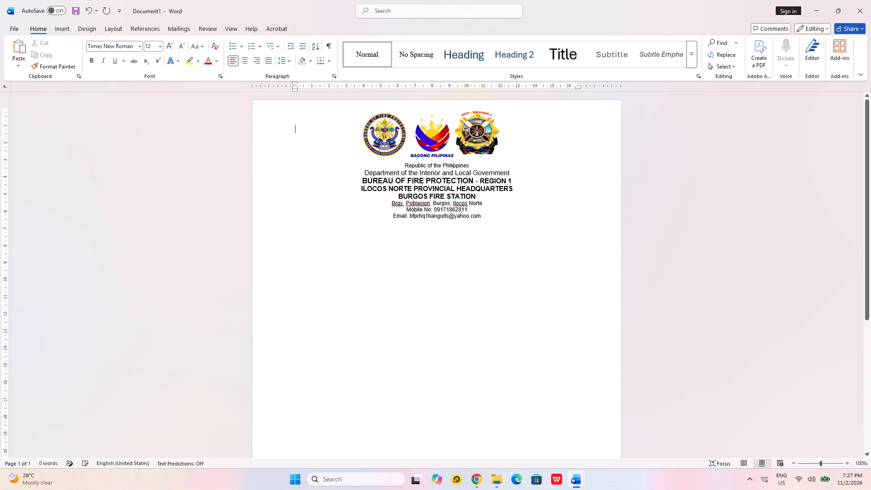
key("Return")
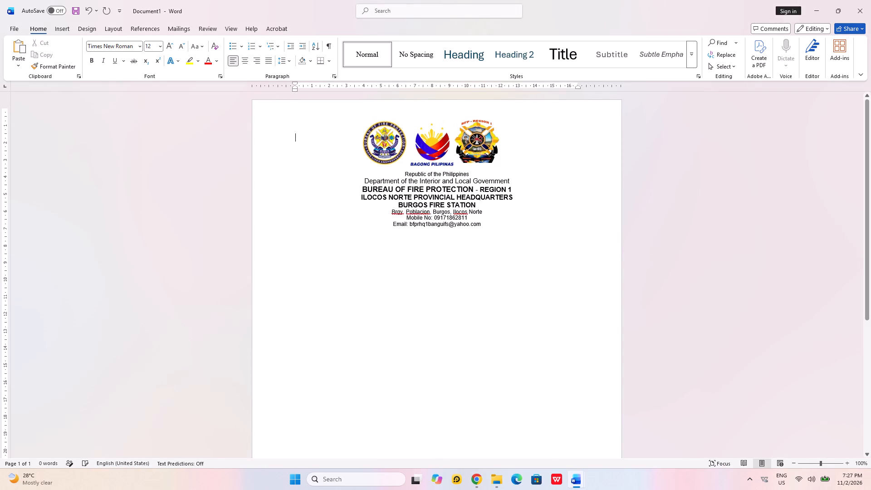
Enter the centred heading "DUTY DETAIL" below the letterhead, leaving blank space between them.
left_click(431, 238)
key("Return")
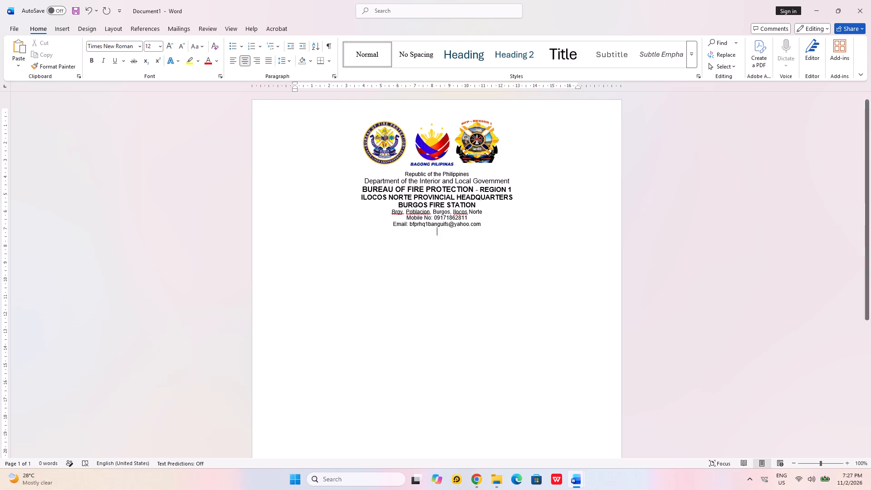
key("Return")
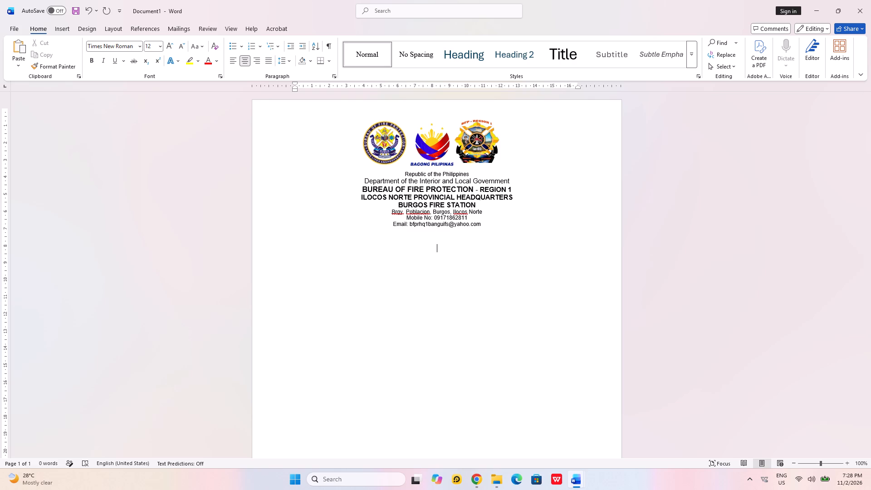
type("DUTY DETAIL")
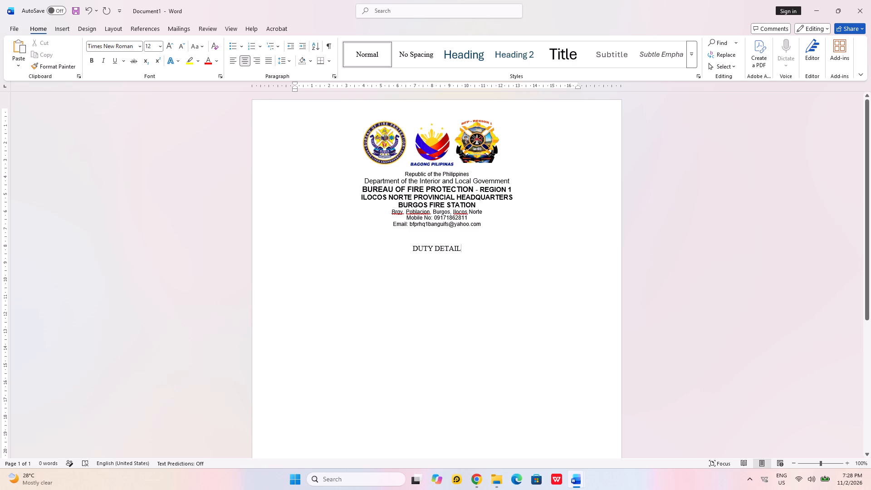
Insert the line "Public Assistance and Complaints Desk (PACD)" above the DUTY DETAIL heading.
left_click(410, 250)
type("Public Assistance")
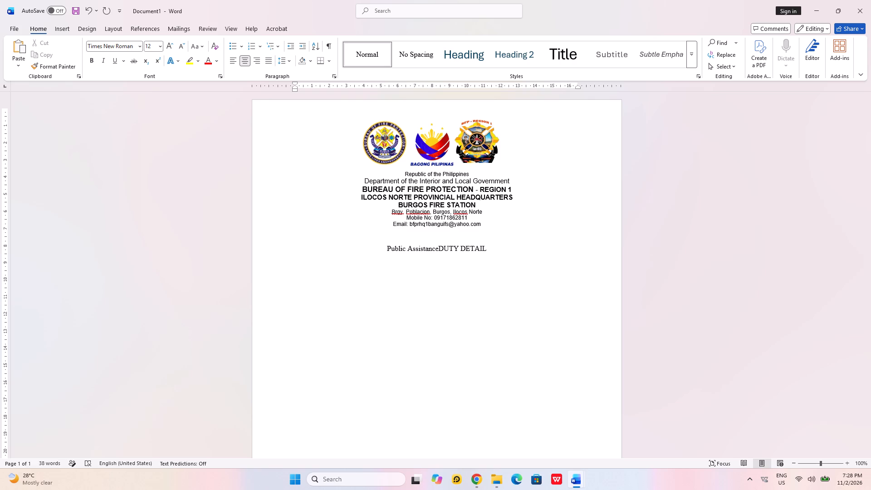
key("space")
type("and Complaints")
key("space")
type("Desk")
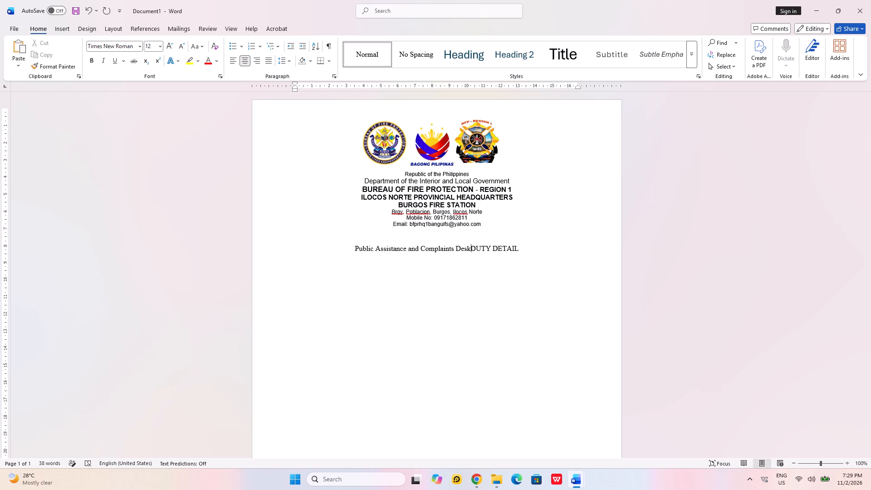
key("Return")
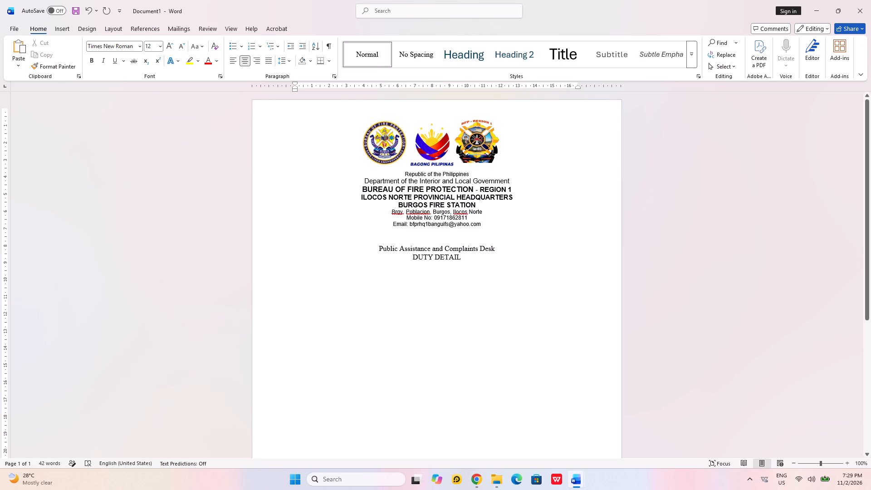
left_click(499, 249)
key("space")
key("shift+parenleft")
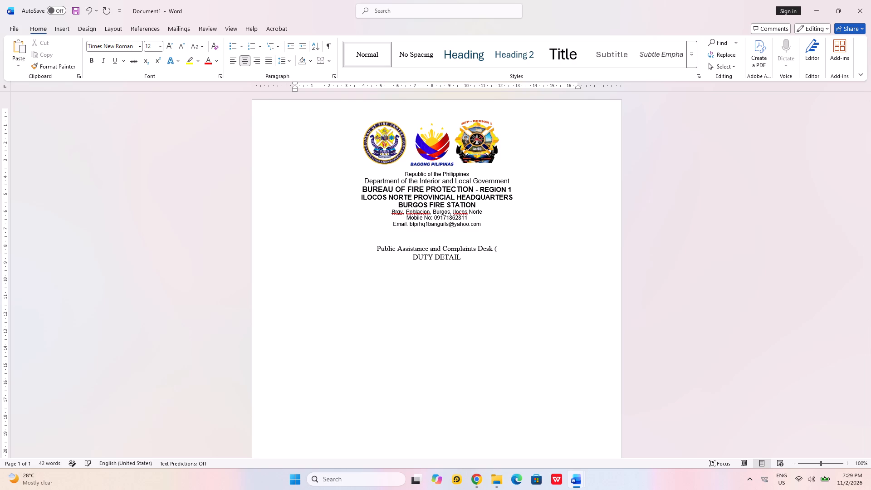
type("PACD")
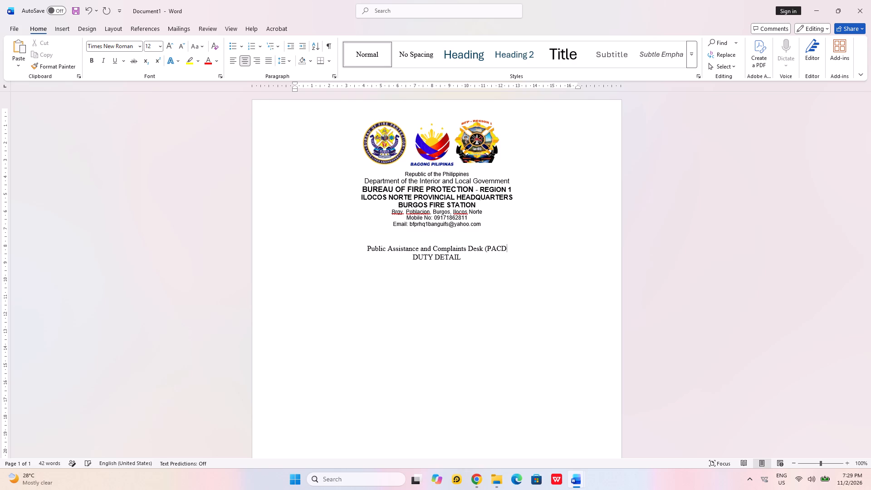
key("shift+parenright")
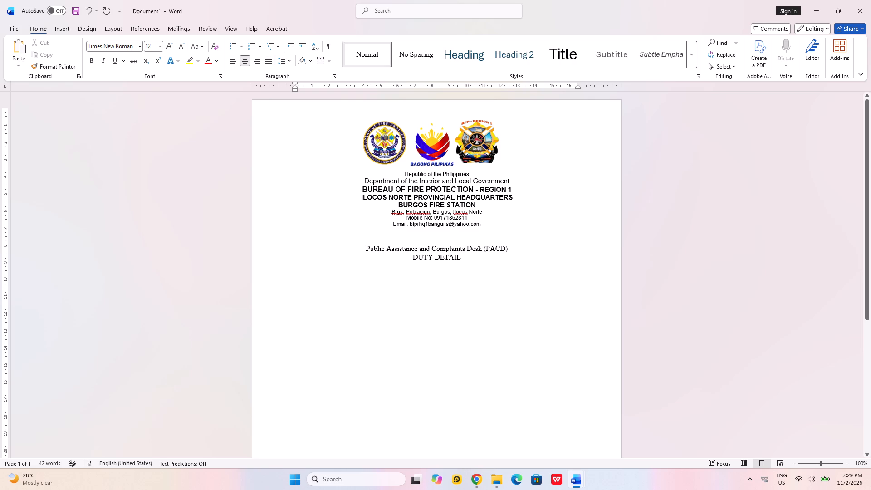
Format both heading lines in bold Arial.
left_click_drag(280, 248, 282, 264)
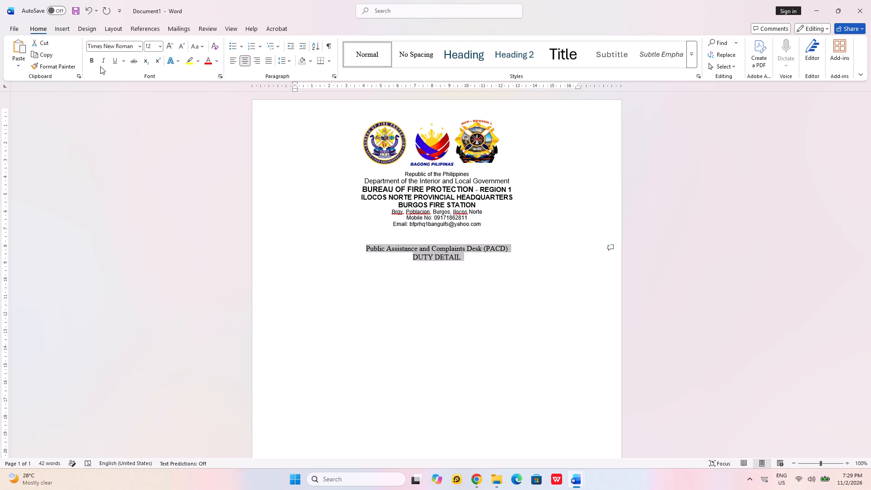
left_click(139, 44)
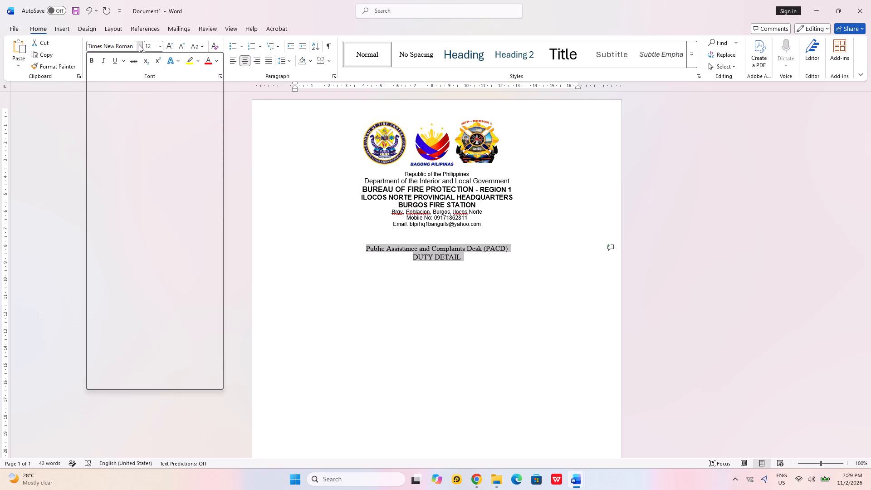
left_click(123, 110)
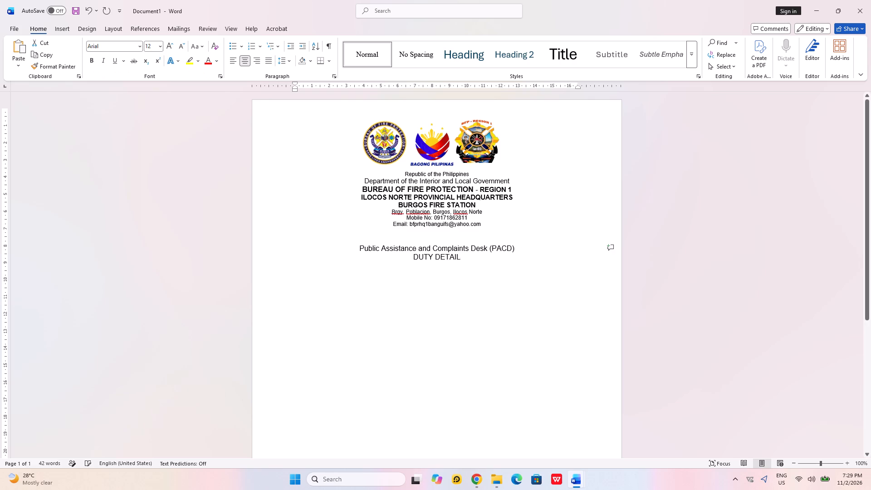
left_click(92, 60)
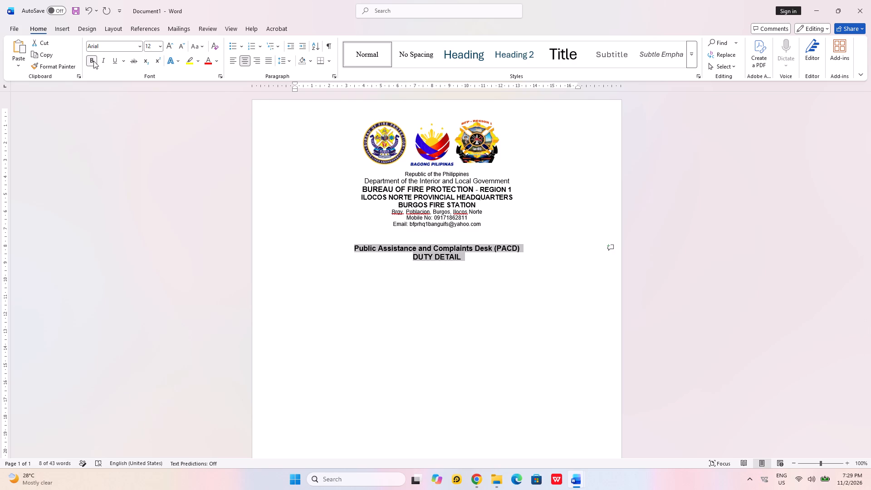
Add three line breaks after DUTY DETAIL and insert a table with two columns and six rows.
left_click(372, 276)
scroll(378, 280, "down", 2)
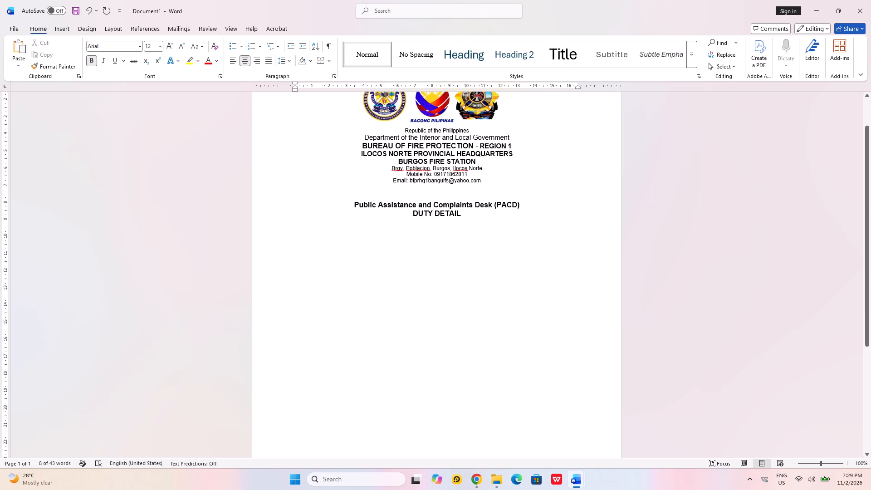
left_click(465, 229)
key("Return")
key("Return")
key("Return")
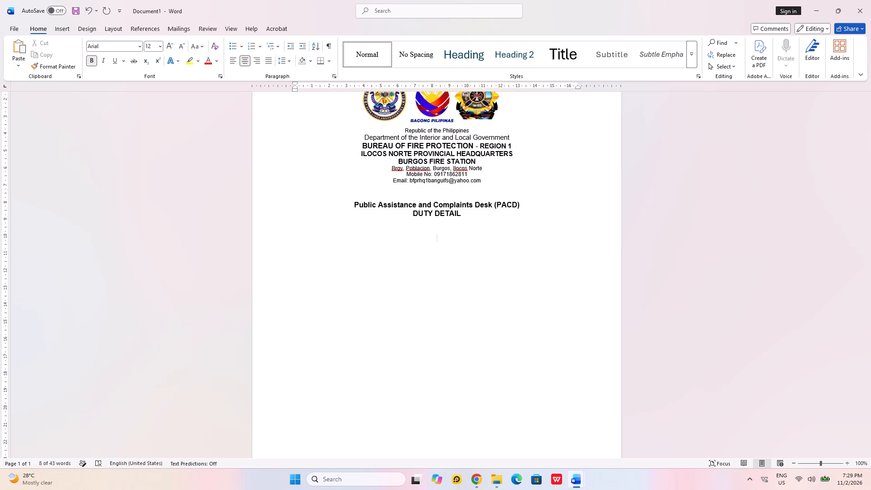
left_click(69, 31)
left_click(87, 63)
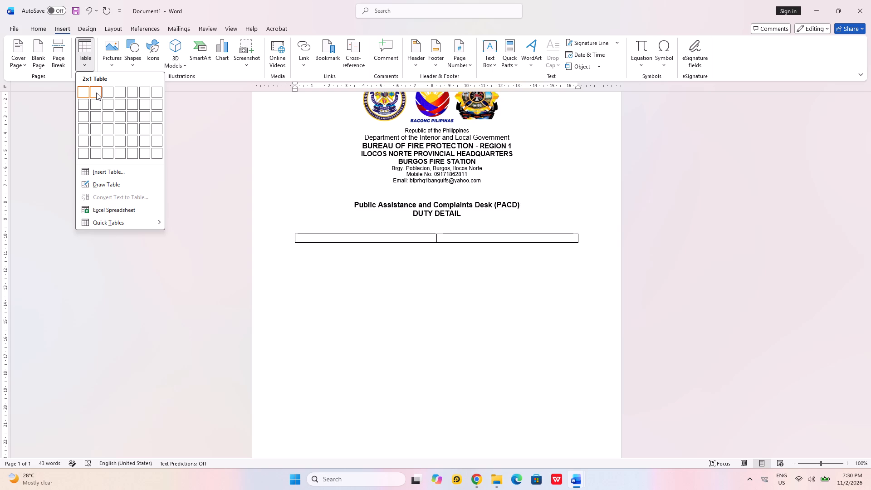
left_click(95, 151)
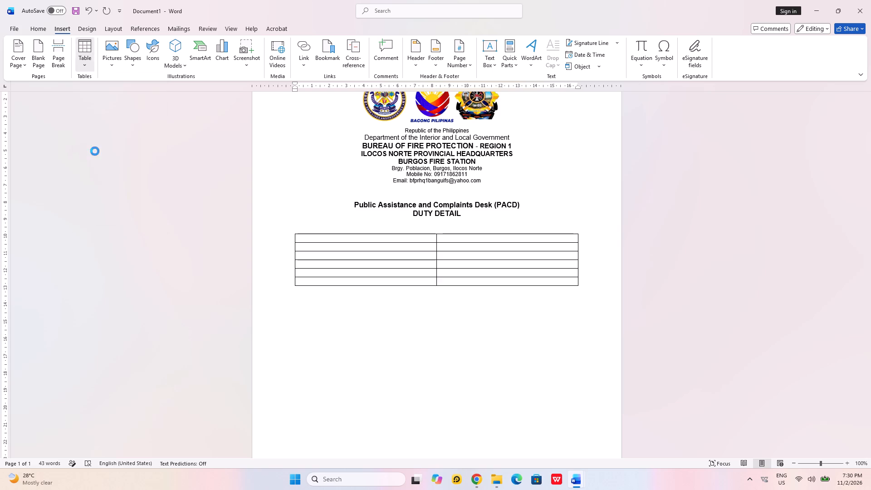
Fill the table's header row with "Shift A" in the first column and "Shift B" in the second.
left_click(299, 255)
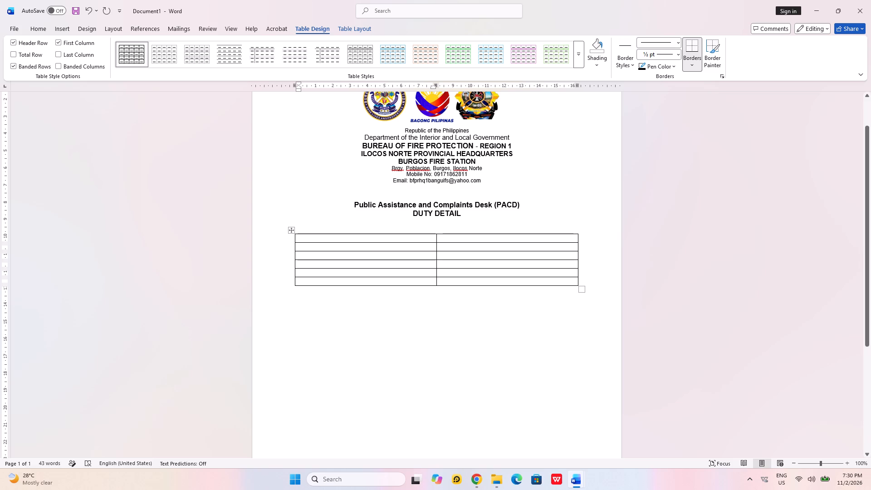
left_click(357, 237)
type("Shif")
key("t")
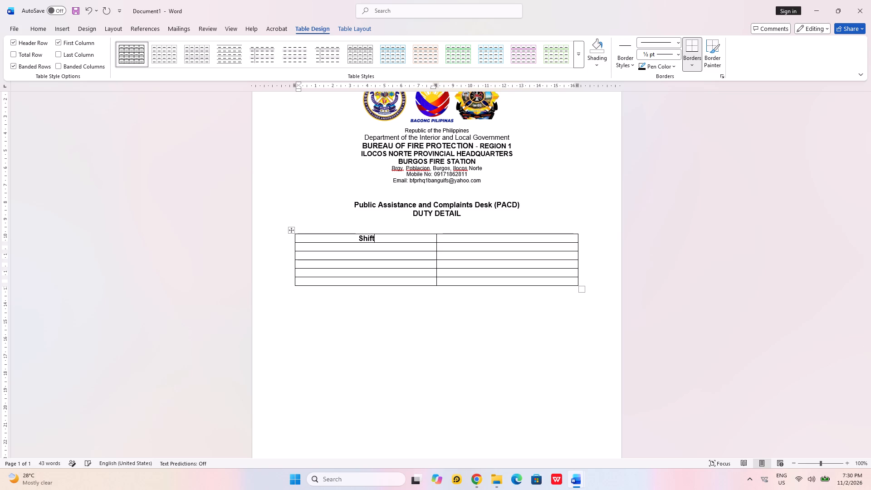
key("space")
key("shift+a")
left_click(478, 238)
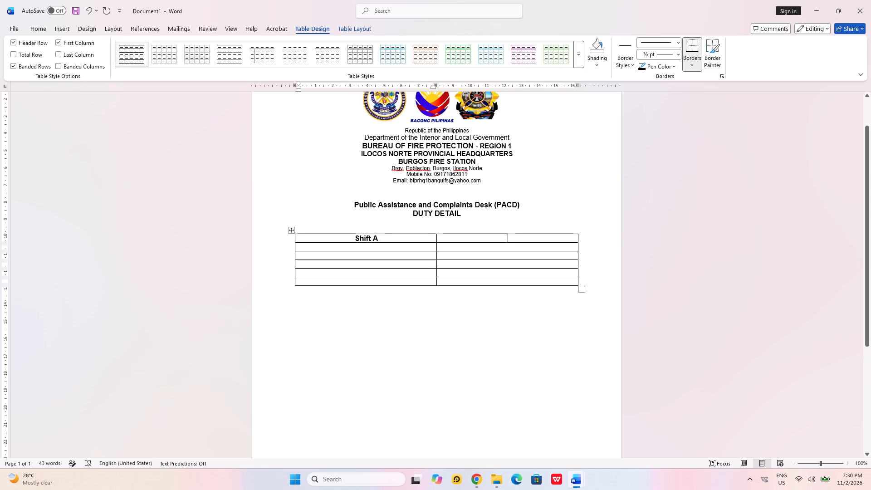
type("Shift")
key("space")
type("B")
Set the font size of the Public Assistance and Complaints Desk (PACD) and DUTY DETAIL heading lines to 14.
left_click_drag(262, 201, 262, 206)
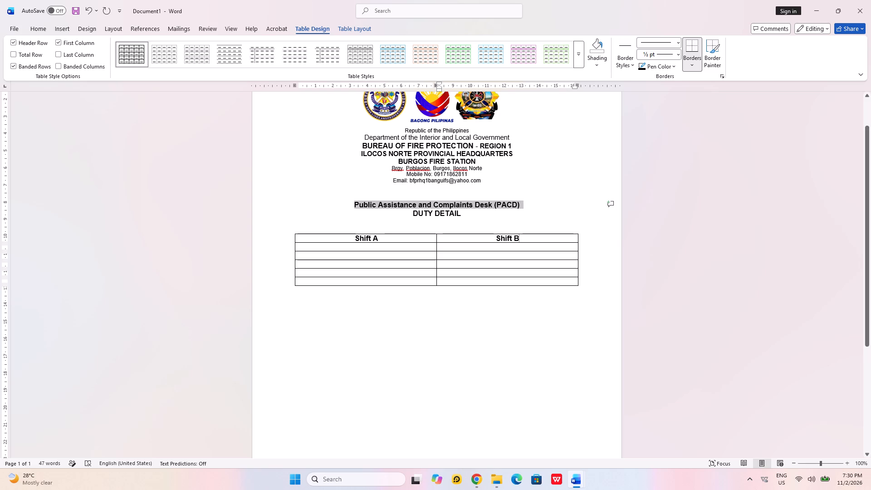
left_click_drag(262, 206, 261, 212)
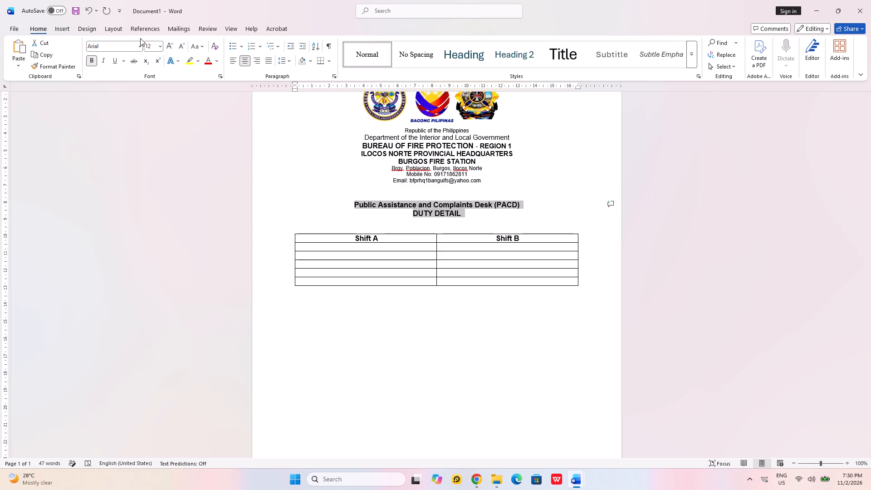
left_click(162, 47)
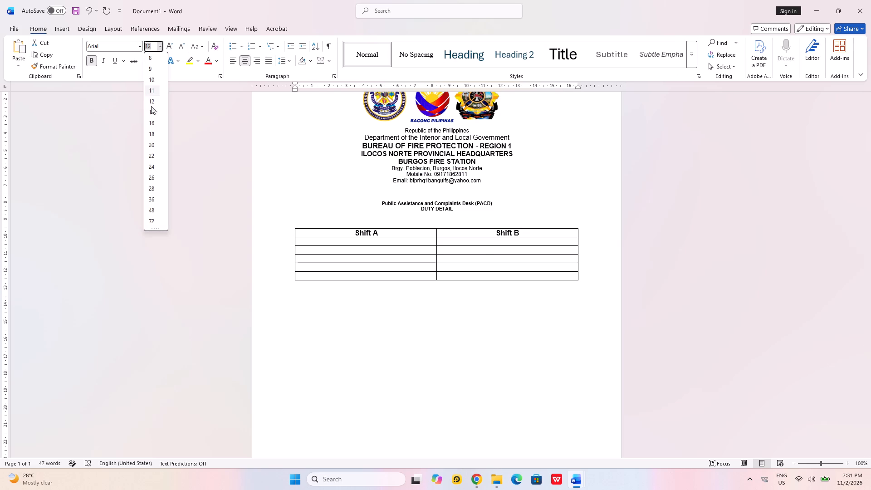
left_click(152, 110)
left_click(347, 240)
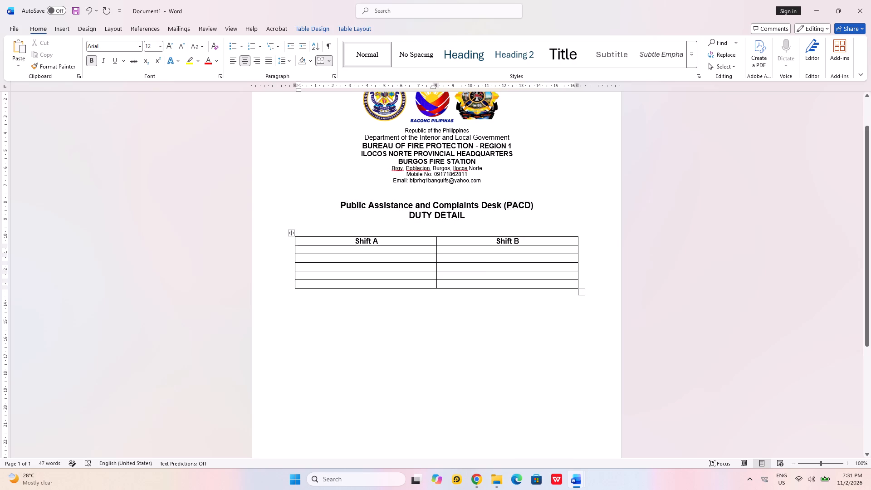
left_click(344, 248)
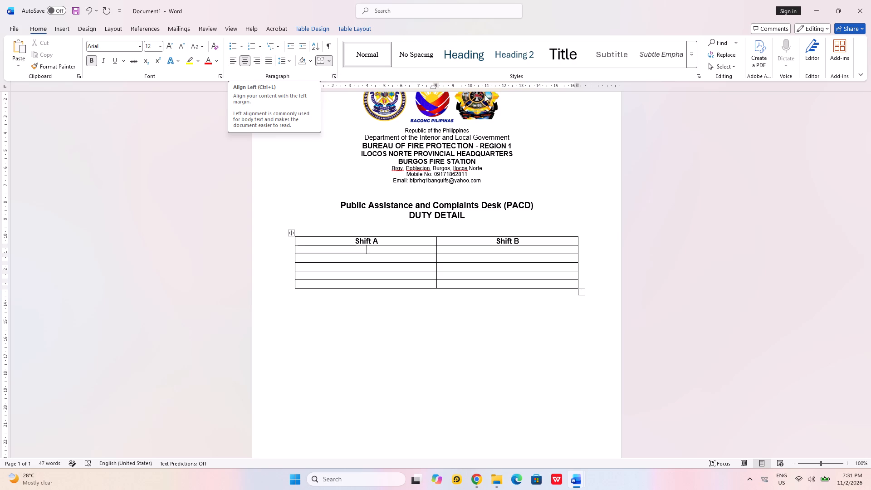
Replace the "Shift B" header in the table's second column with "TIME".
left_click(523, 240)
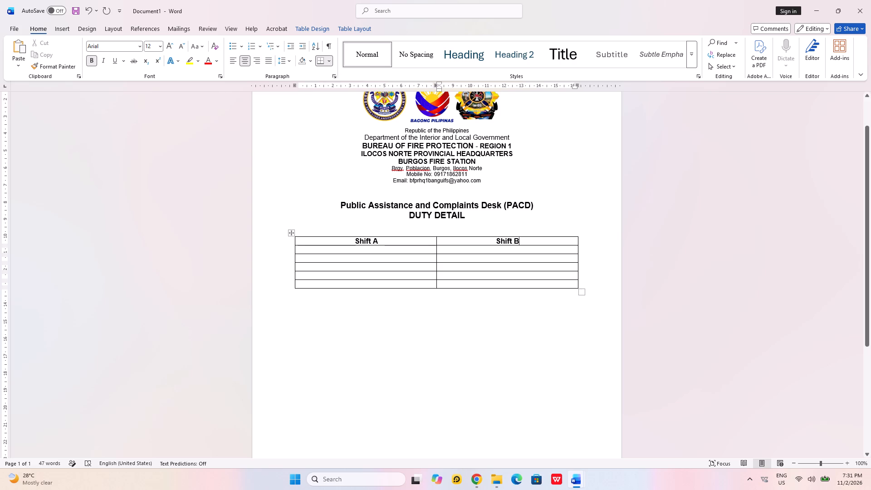
key("BackSpace")
key("BackSpace")
key("BackSpace")
key("BackSpace")
key("BackSpace")
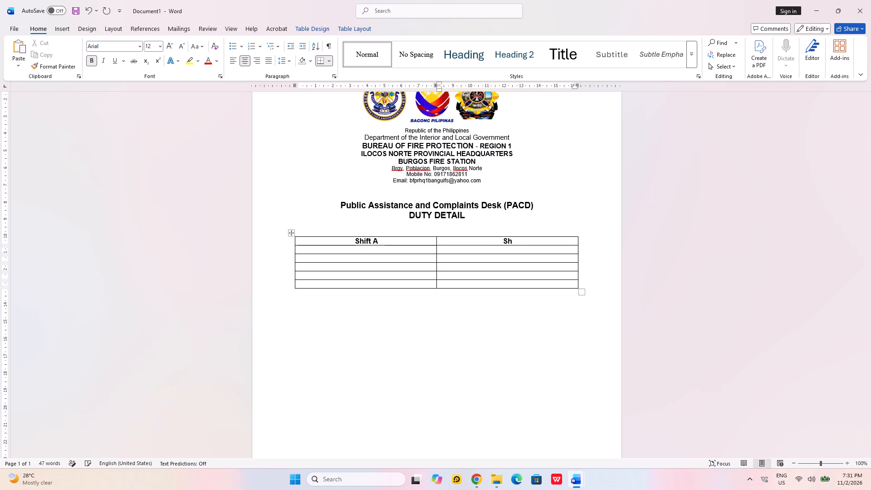
key("BackSpace")
key("BackSpace")
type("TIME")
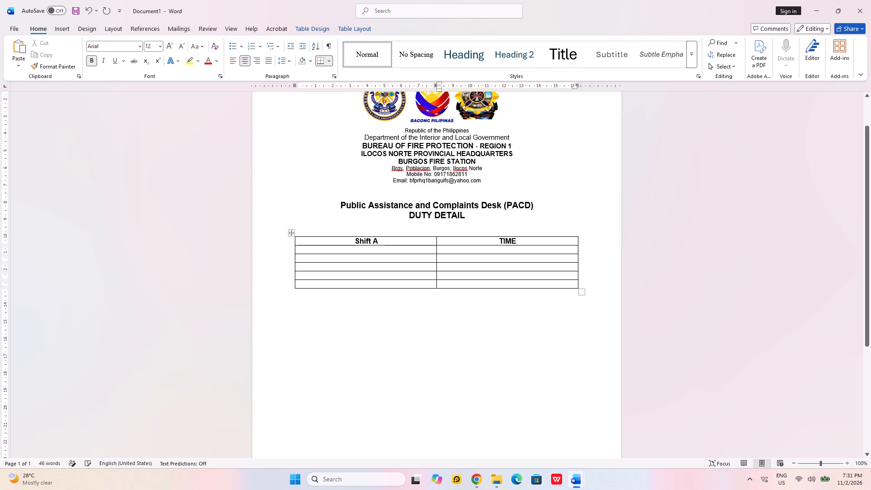
Replace the table's first column header with "SHIFT A" in capital letters.
left_click(395, 240)
key("BackSpace")
key("BackSpace")
key("BackSpace")
key("BackSpace")
key("BackSpace")
key("BackSpace")
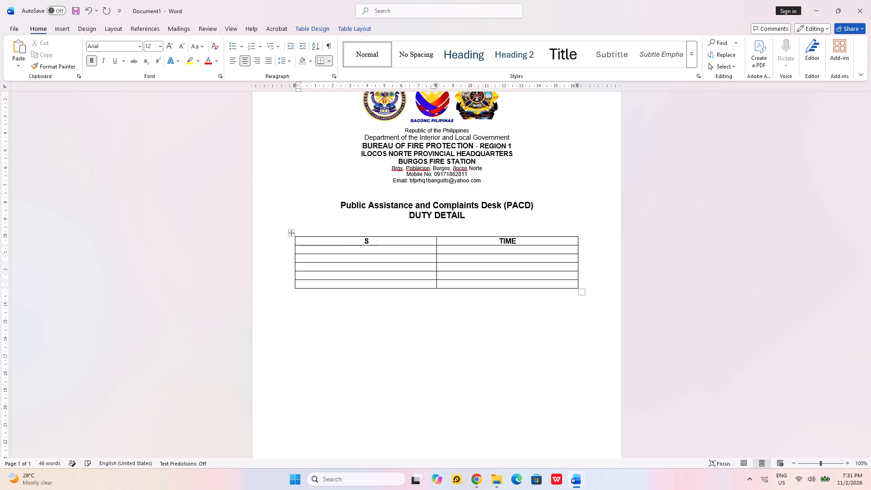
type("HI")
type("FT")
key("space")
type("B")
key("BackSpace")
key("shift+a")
Enter the first officer's rank FO1 and full name in the first row under SHIFT A.
left_click(376, 250)
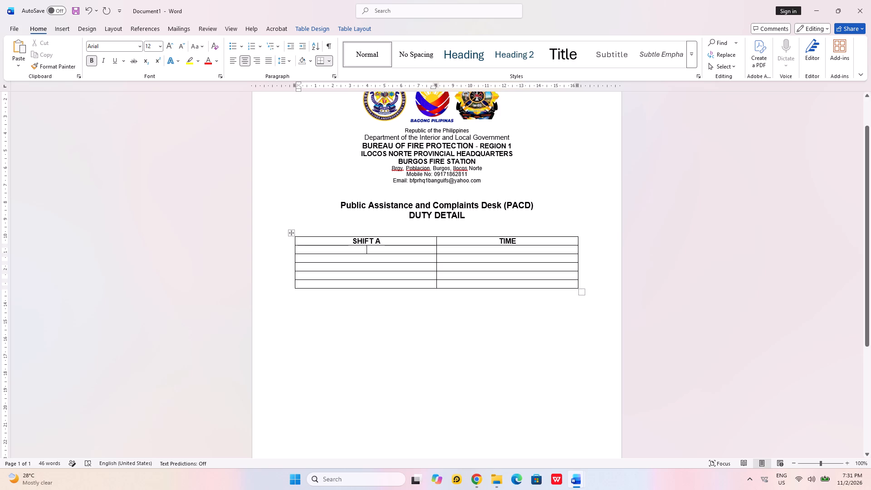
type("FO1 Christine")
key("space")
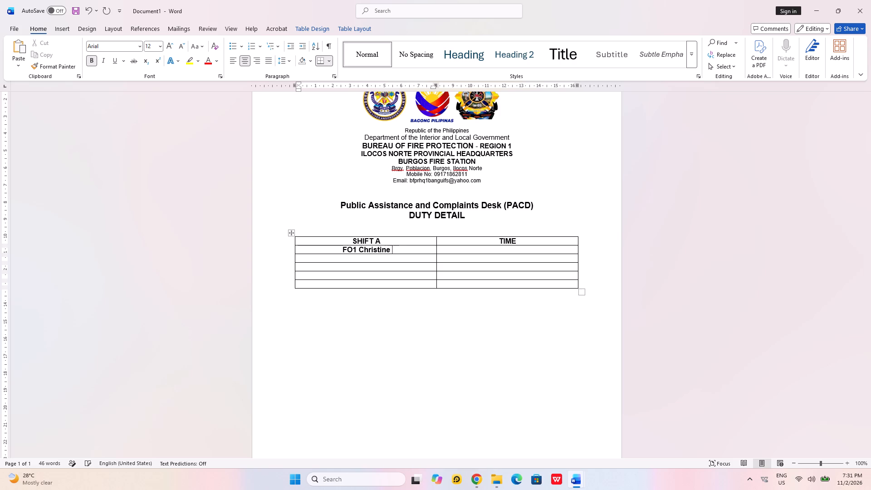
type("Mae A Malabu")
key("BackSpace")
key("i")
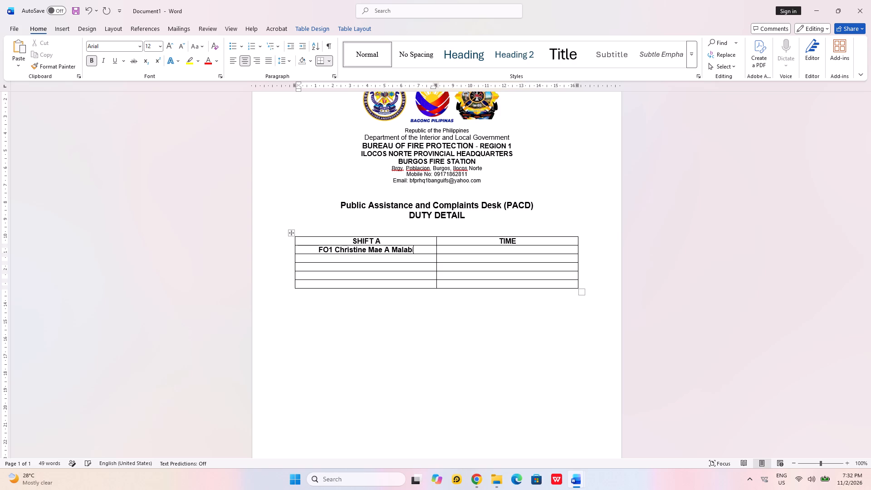
left_click(342, 258)
Enter the duty time "0800H-1700H" in the TIME column beside the first officer.
left_click(471, 251)
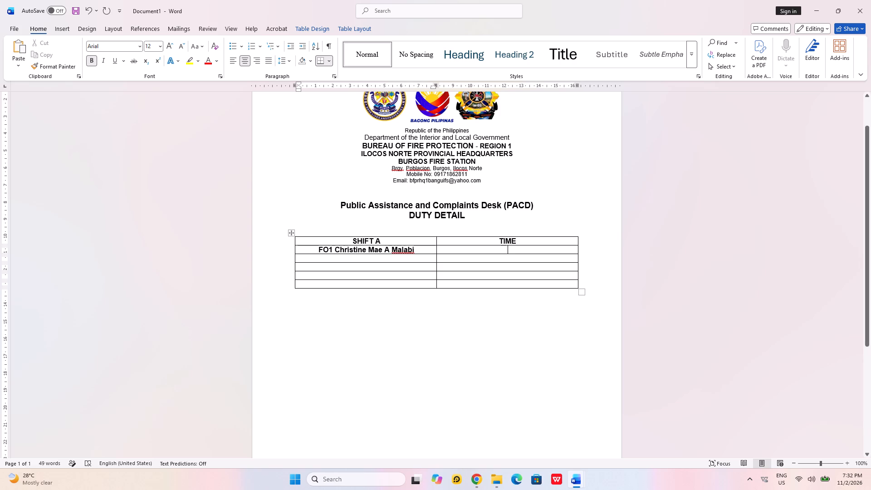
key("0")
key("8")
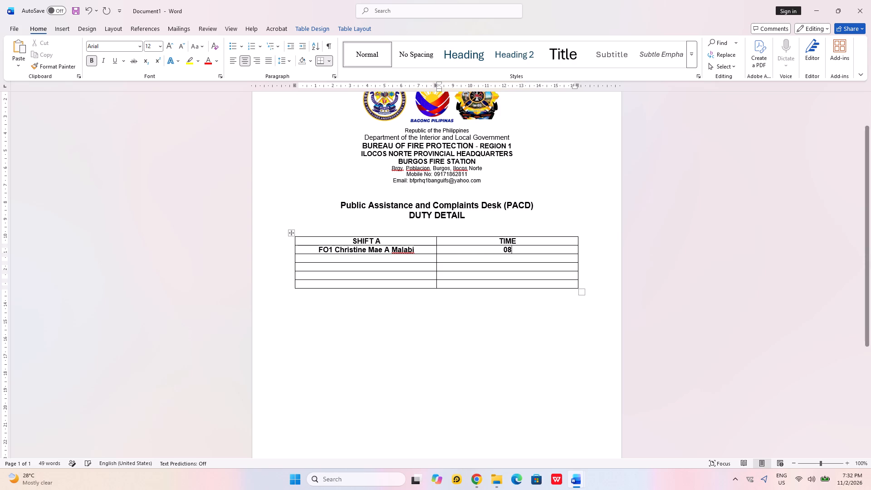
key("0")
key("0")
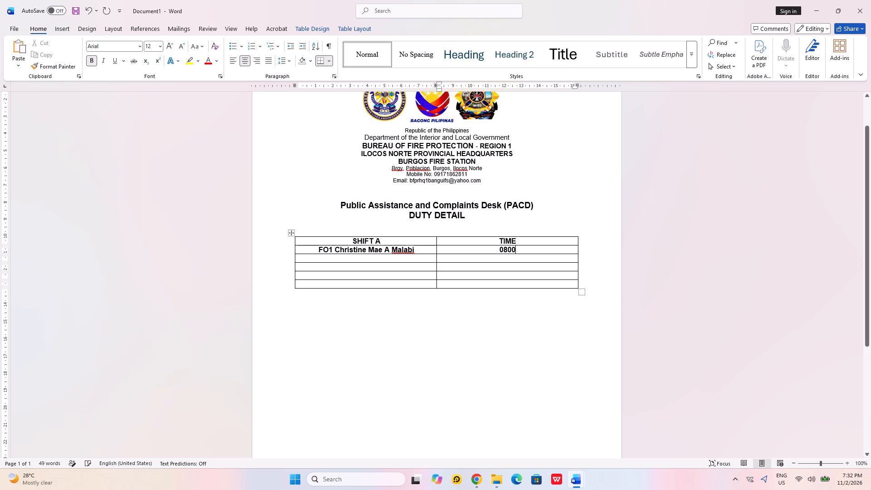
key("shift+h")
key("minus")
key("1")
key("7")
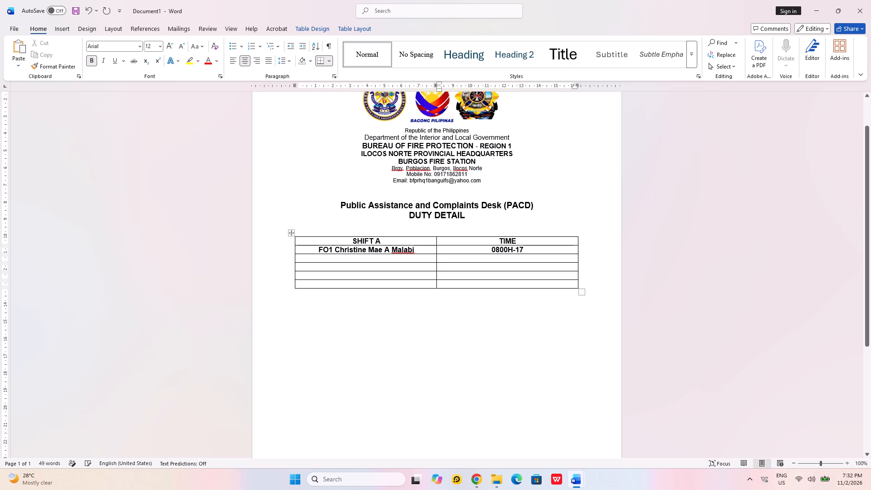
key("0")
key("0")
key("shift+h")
Enter the second officer's rank FO1 and full name in the second row under SHIFT A.
left_click(378, 261)
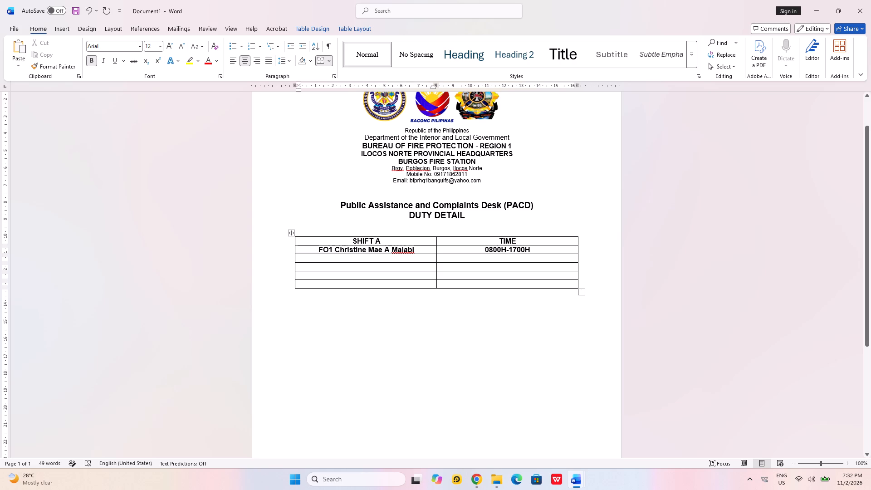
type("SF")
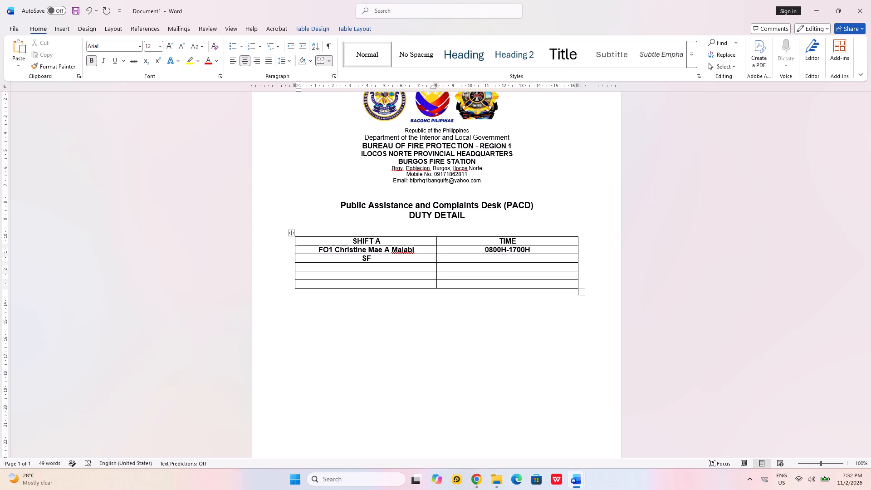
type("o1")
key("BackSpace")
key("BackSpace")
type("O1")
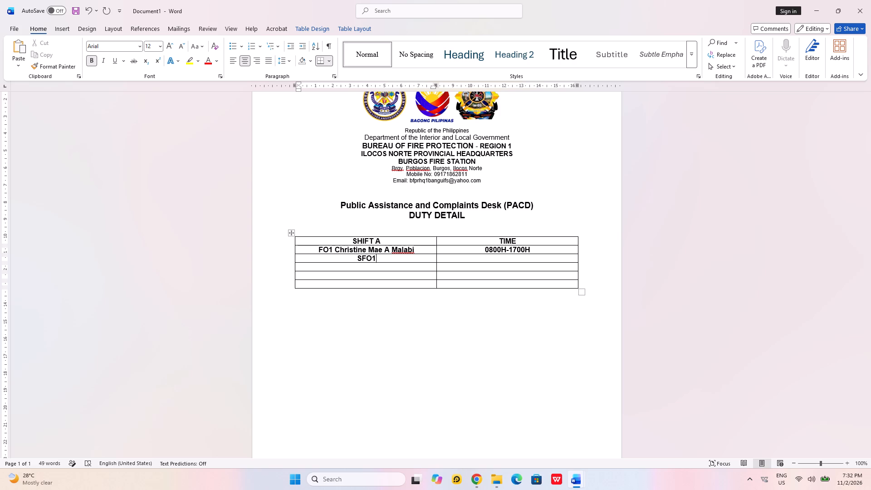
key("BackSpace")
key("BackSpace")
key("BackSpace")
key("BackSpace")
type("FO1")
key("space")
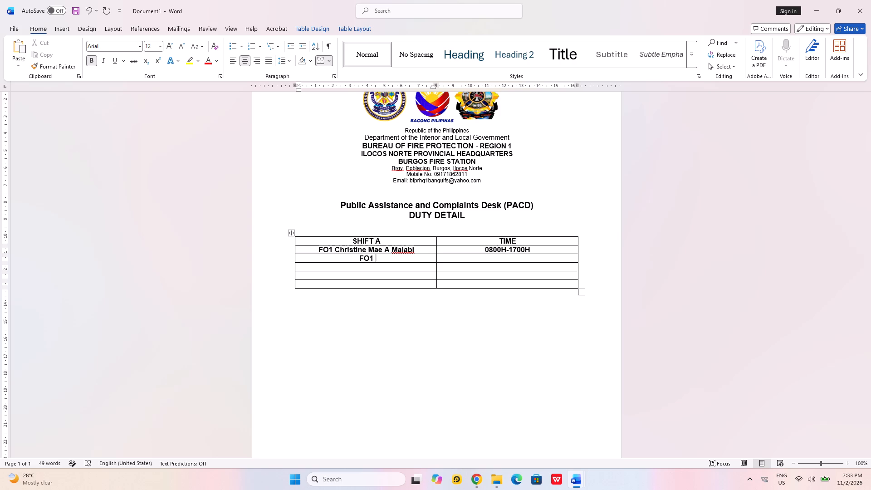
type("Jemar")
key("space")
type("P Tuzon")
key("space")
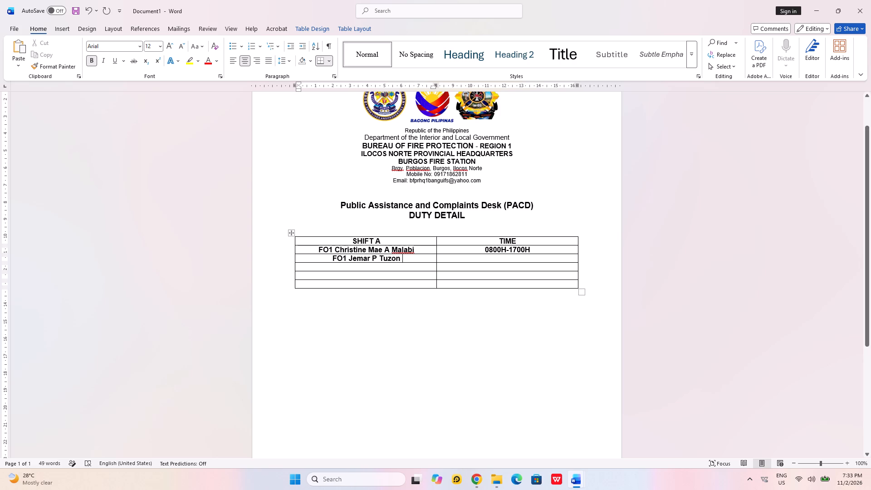
Enter the duty time "1700H-0800H" in the TIME column beside the second officer.
left_click(508, 258)
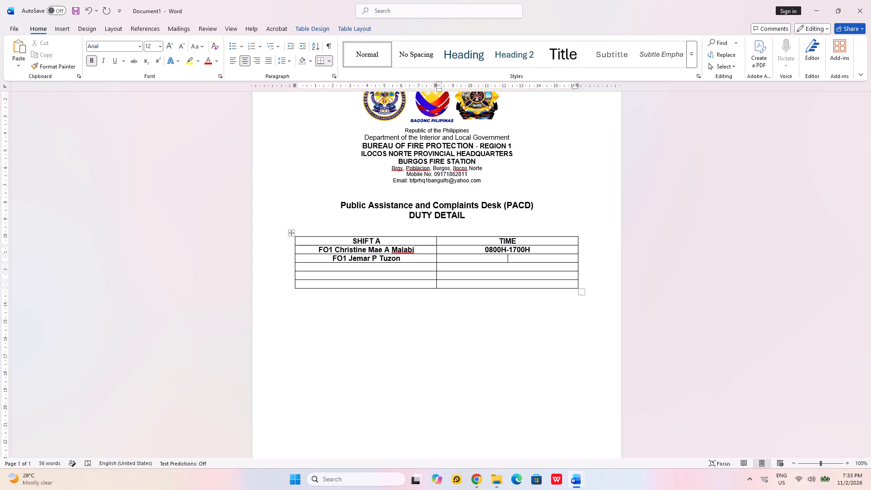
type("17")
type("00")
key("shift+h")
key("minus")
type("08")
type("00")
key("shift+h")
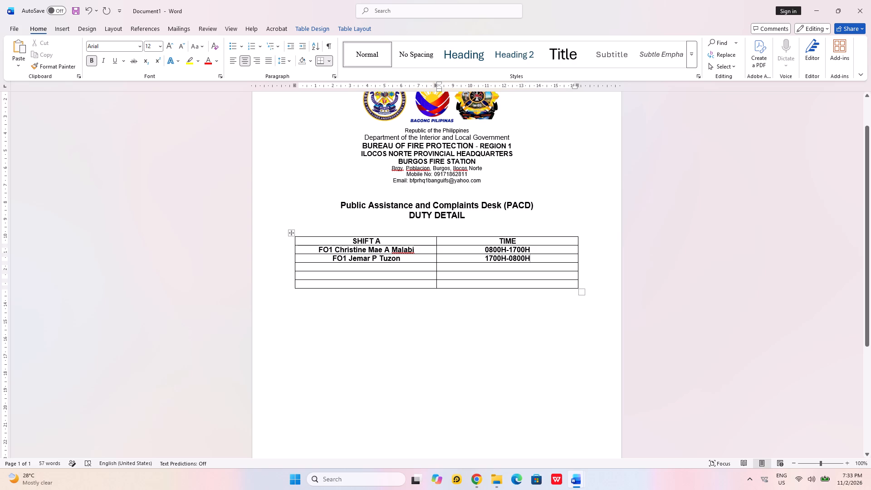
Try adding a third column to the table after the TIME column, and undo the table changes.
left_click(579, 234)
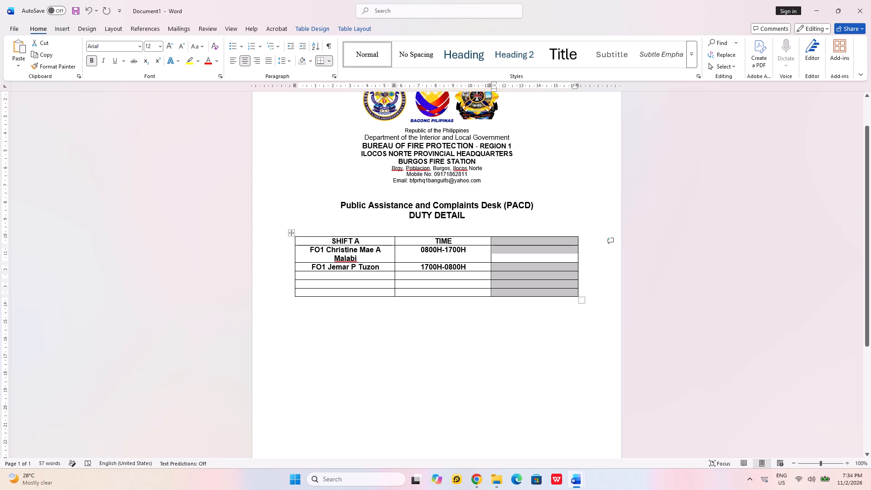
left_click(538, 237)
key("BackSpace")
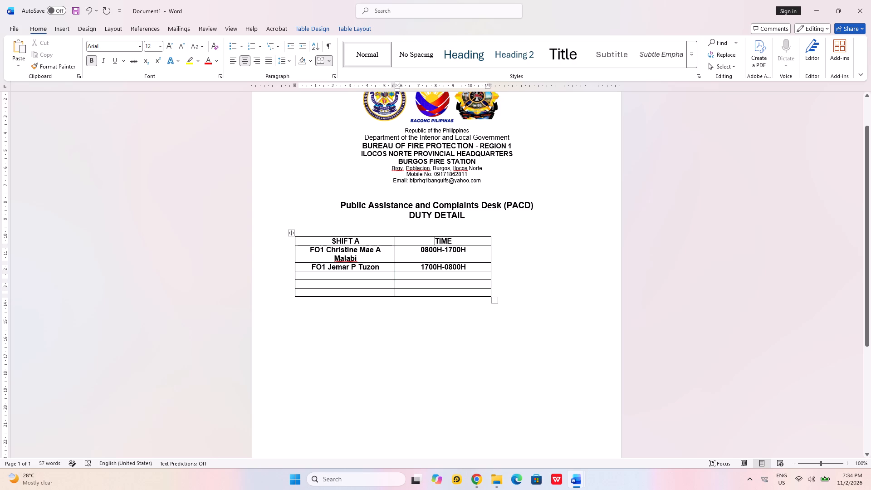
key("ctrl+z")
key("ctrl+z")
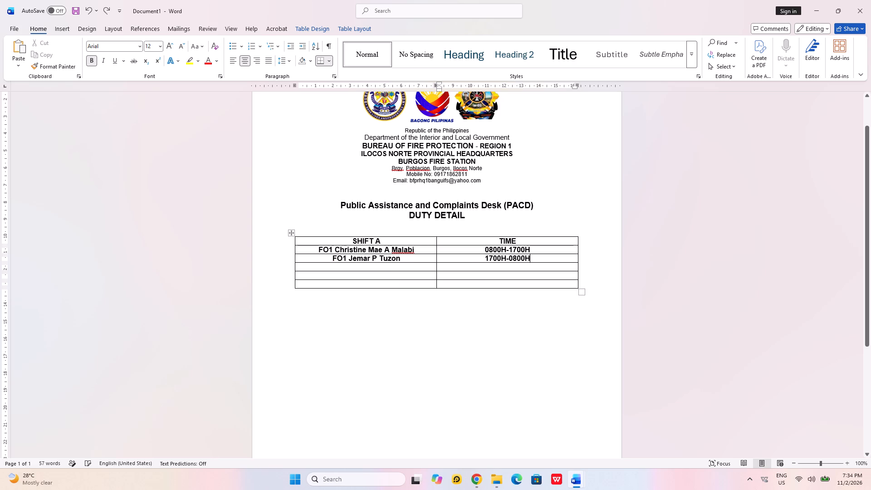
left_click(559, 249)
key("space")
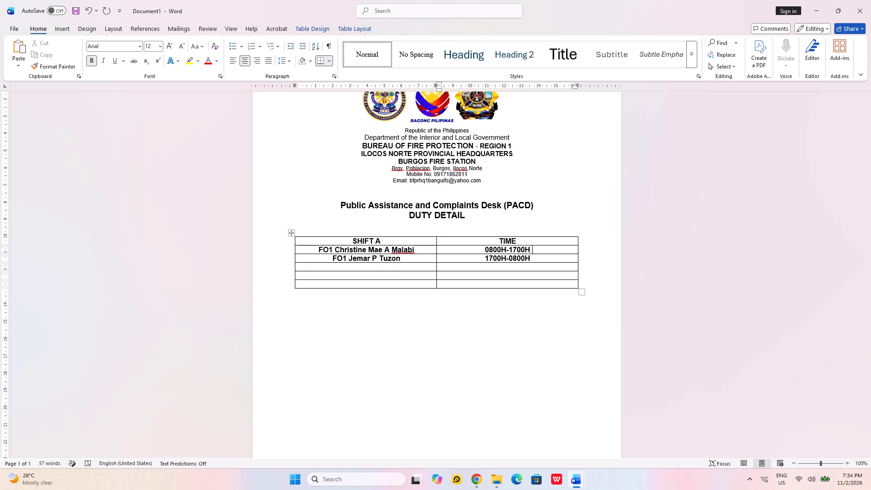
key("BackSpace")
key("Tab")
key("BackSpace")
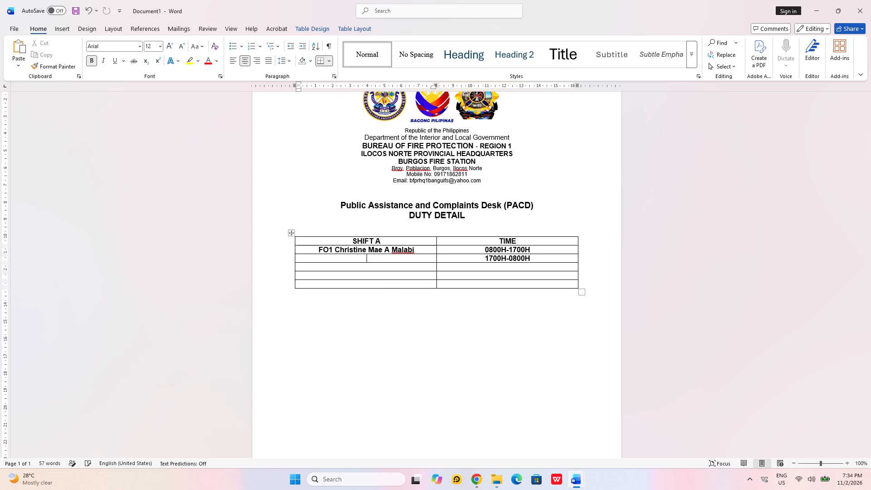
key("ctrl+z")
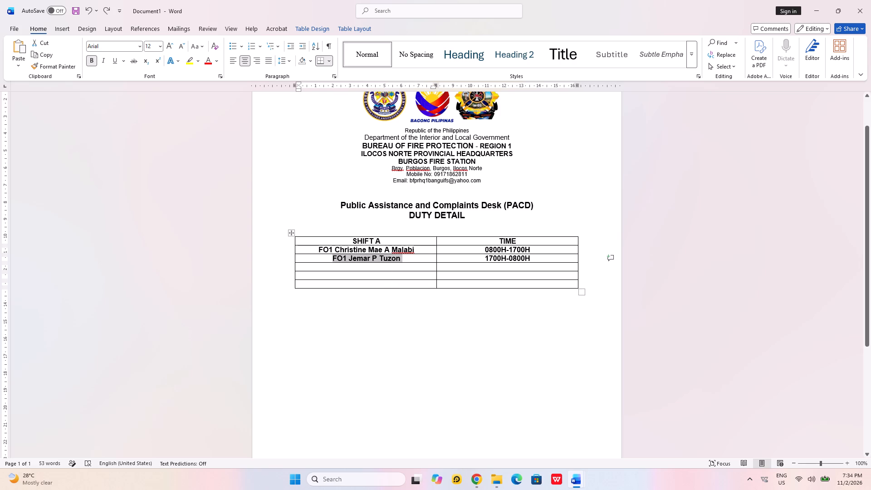
Add the date "02 November 2026" after 0800H-1700H in the first officer's TIME cell, separated by five spaces.
left_click(558, 248)
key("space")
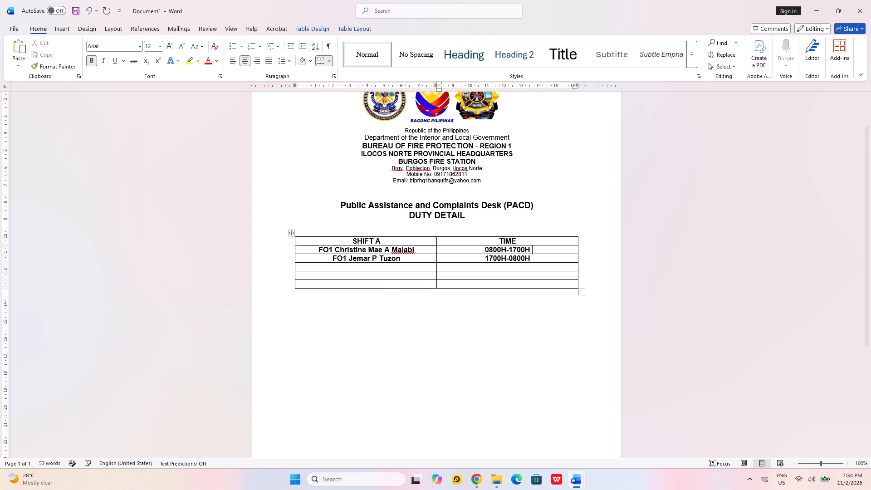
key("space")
key("BackSpace")
key("BackSpace")
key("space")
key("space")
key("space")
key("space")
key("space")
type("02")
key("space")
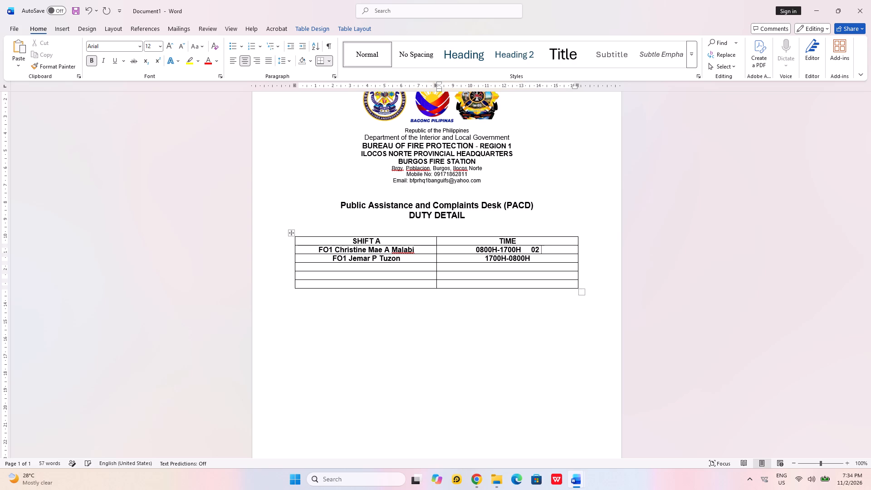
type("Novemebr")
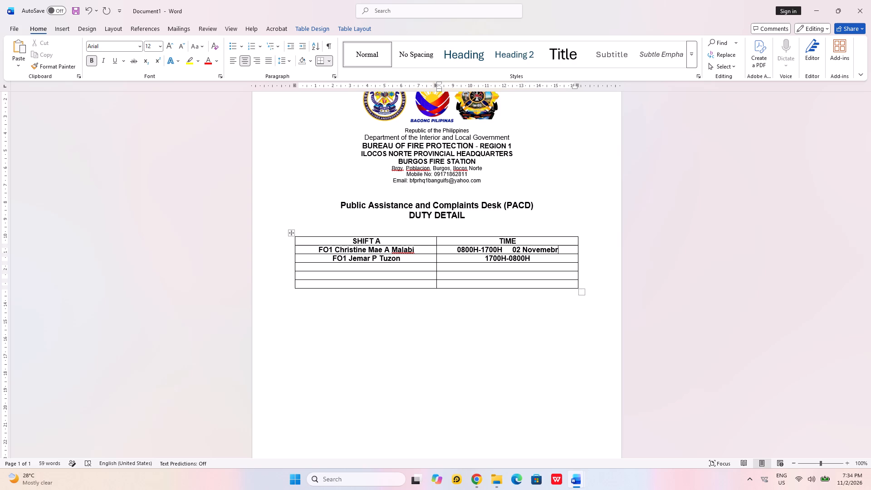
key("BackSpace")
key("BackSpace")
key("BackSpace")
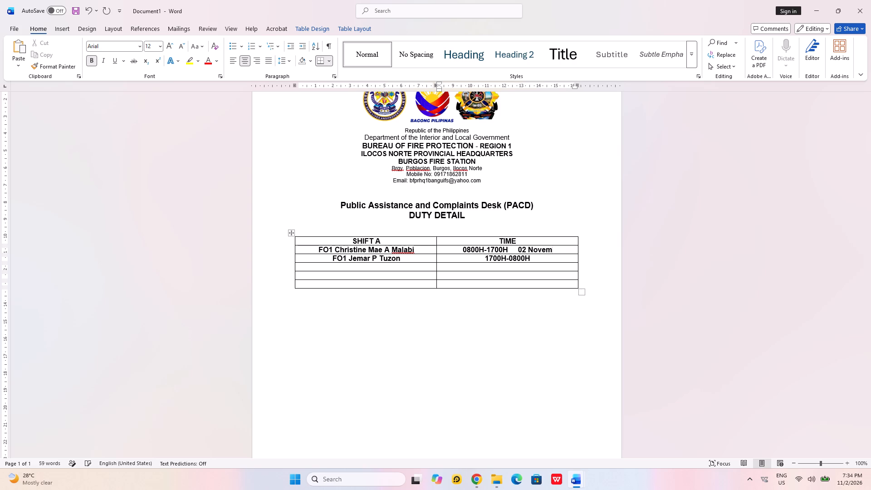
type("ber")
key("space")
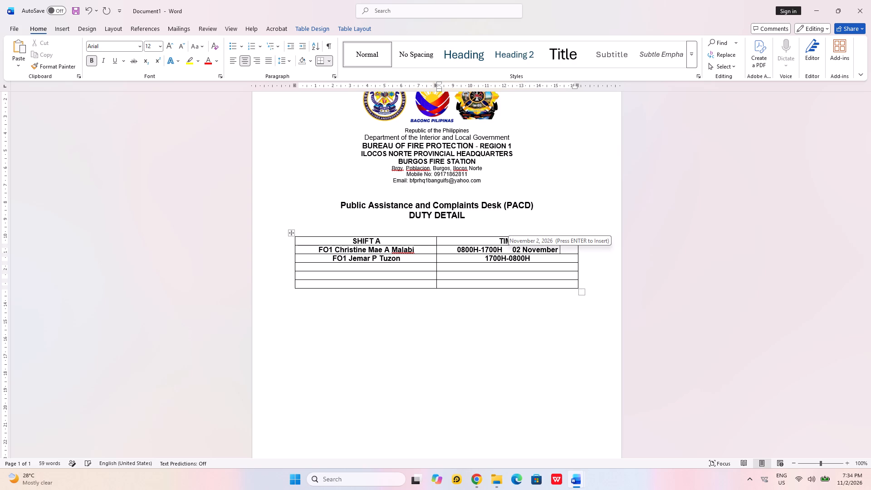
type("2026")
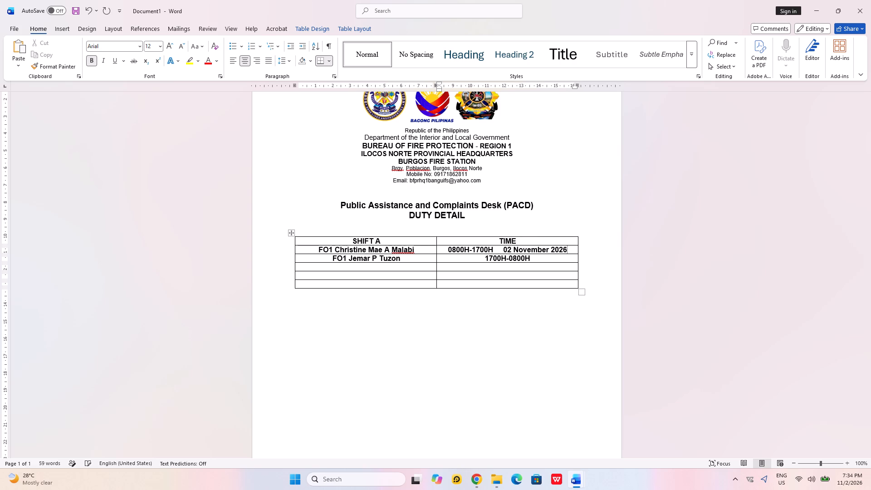
Add the date range "02 Nov.- 03 Nov" after 1700H-0800H in the second officer's TIME cell, separated by five spaces.
left_click(548, 259)
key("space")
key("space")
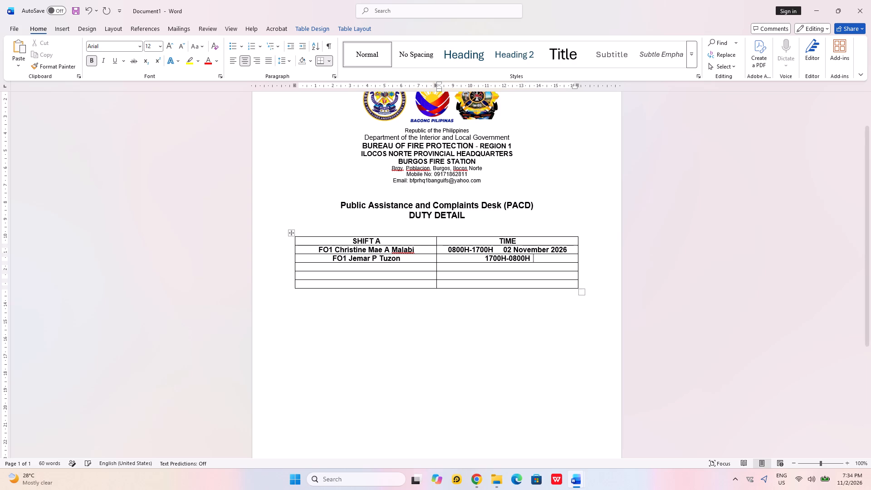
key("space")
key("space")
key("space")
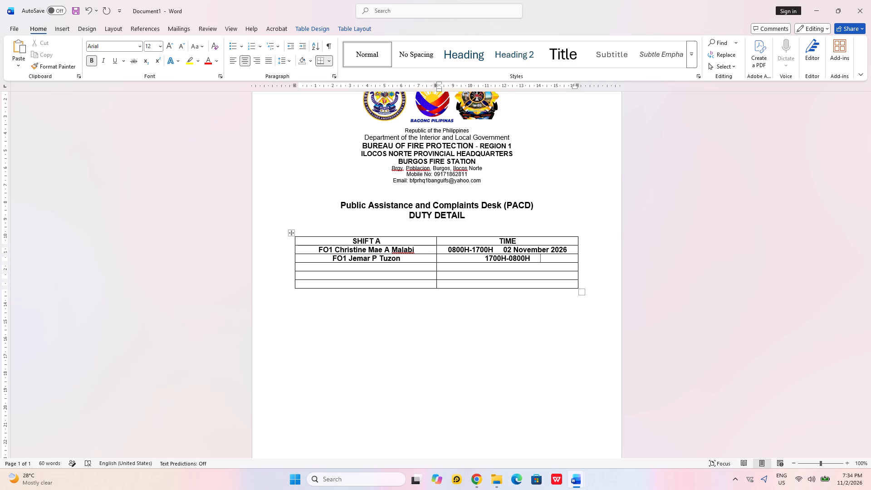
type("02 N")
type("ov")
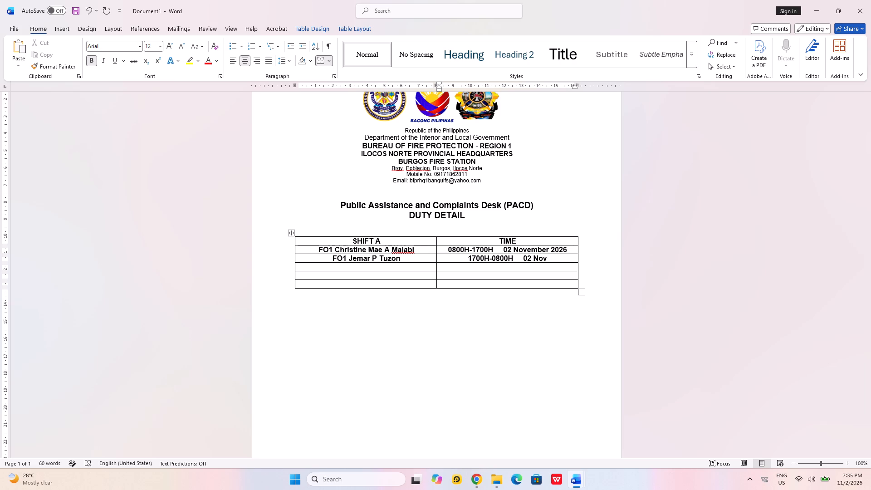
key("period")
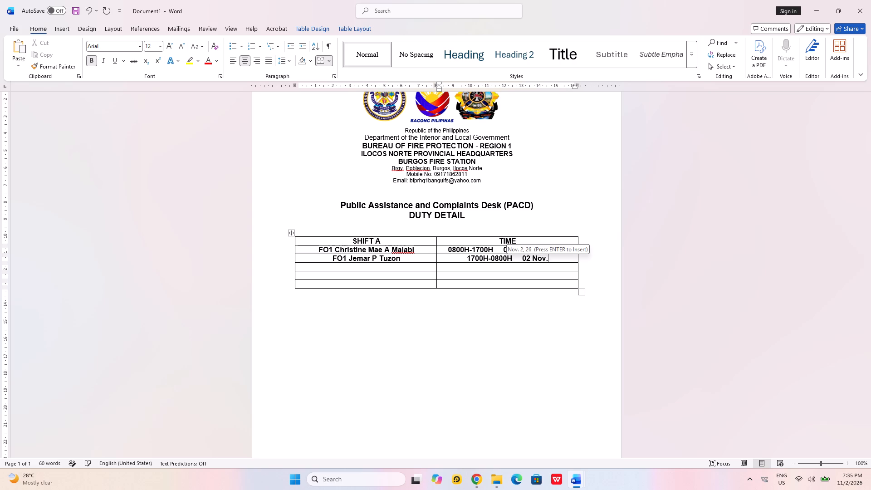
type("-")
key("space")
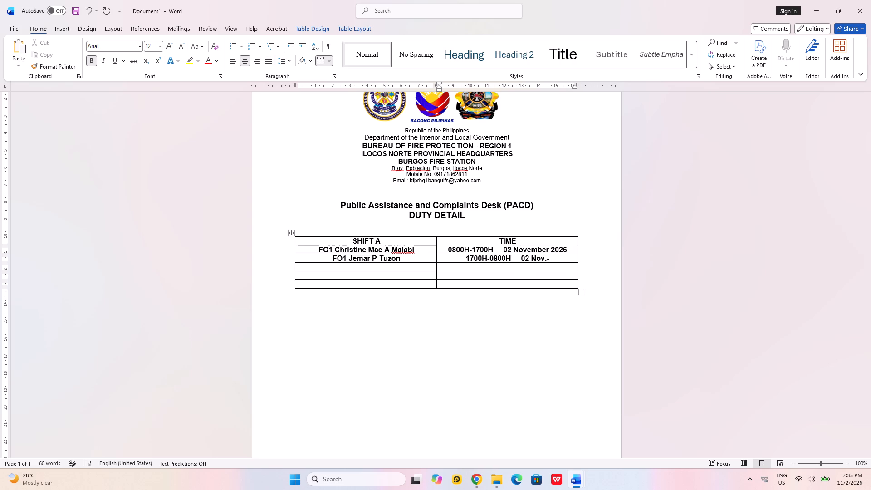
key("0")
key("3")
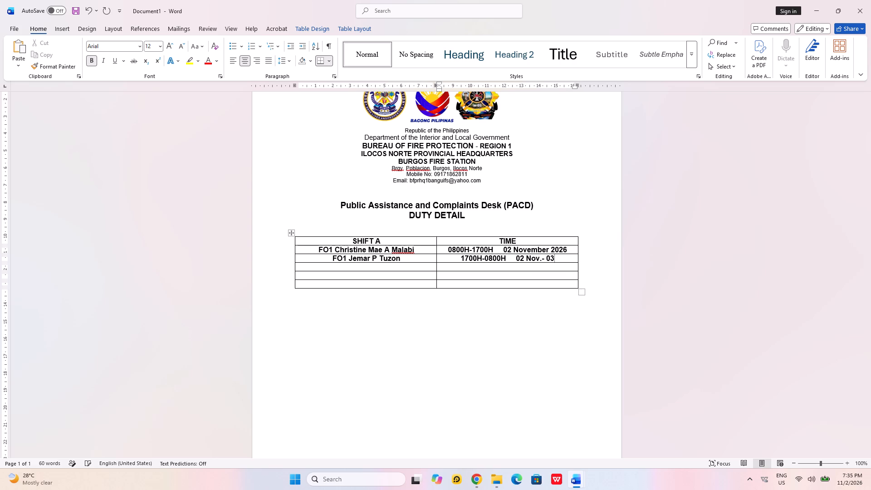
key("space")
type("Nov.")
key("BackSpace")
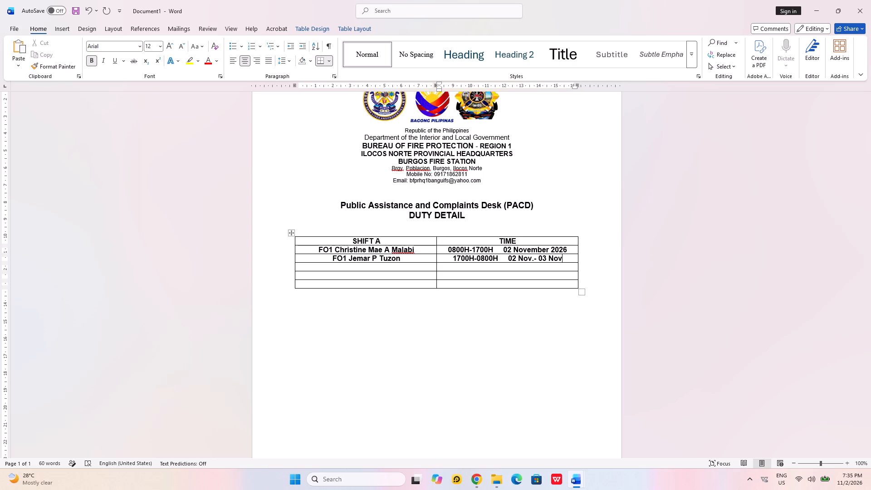
Left-align the duty time and date entries of both officers in the TIME column.
left_click(447, 249)
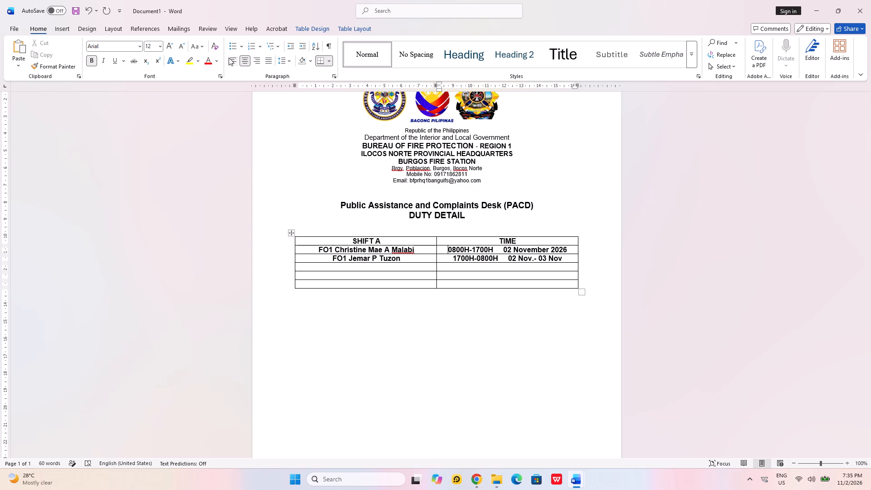
left_click(230, 59)
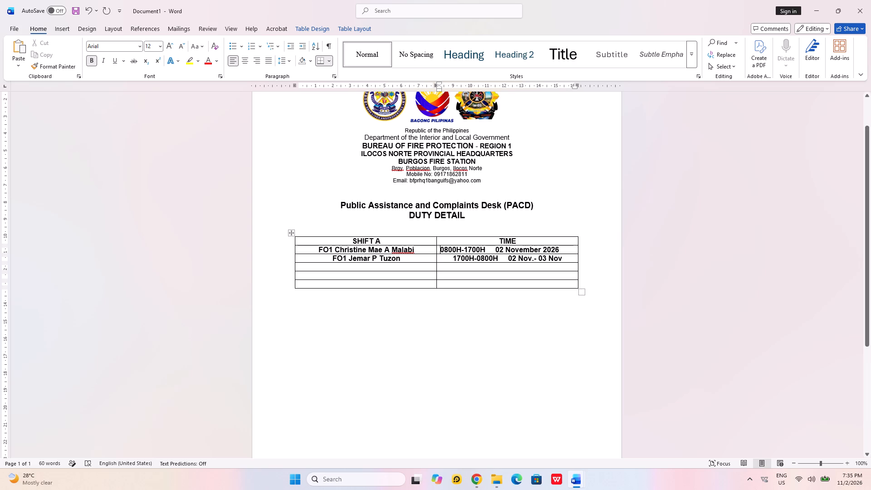
left_click(454, 257)
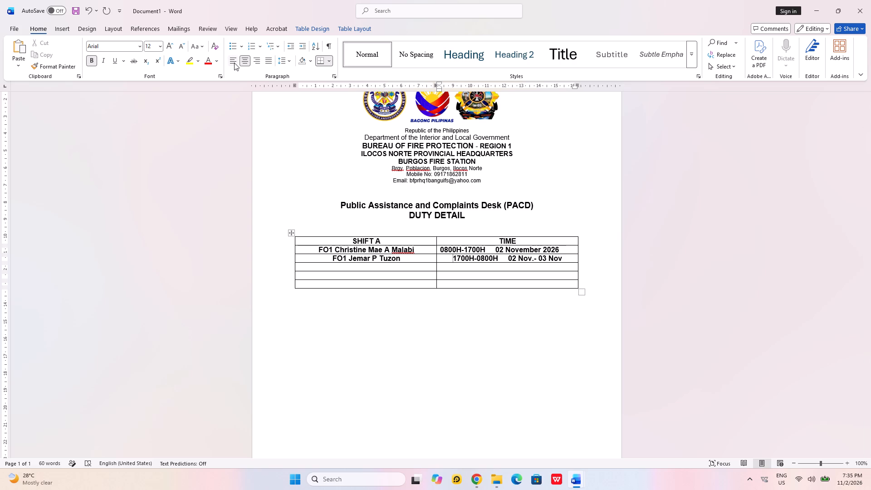
left_click(234, 63)
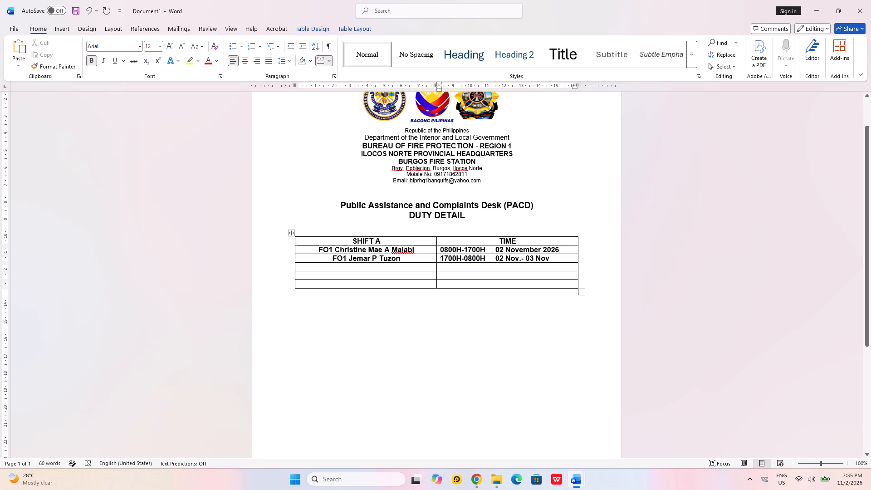
Delete the date range after 1700H-0800H in the second officer's TIME cell.
left_click(551, 259)
key("BackSpace")
key("BackSpace")
key("BackSpace")
key("BackSpace")
key("BackSpace")
key("BackSpace")
key("BackSpace")
key("BackSpace")
key("BackSpace")
key("BackSpace")
key("BackSpace")
key("BackSpace")
key("BackSpace")
key("BackSpace")
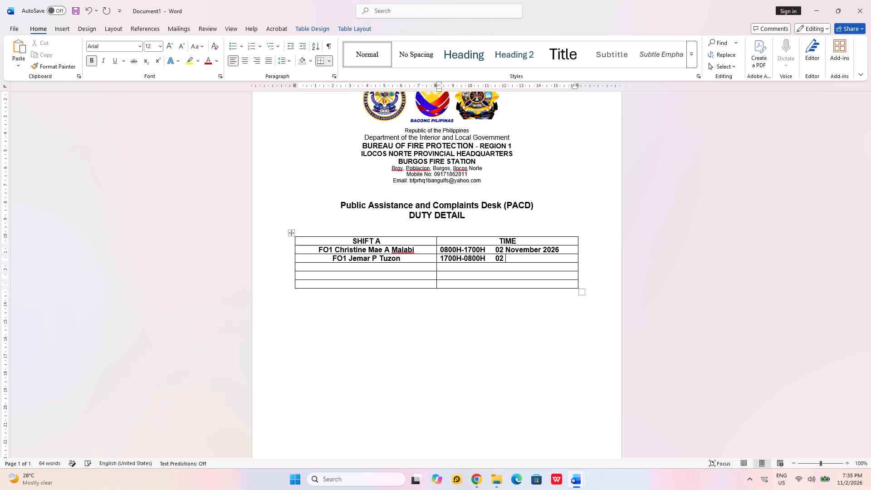
key("BackSpace")
key("BackSpace")
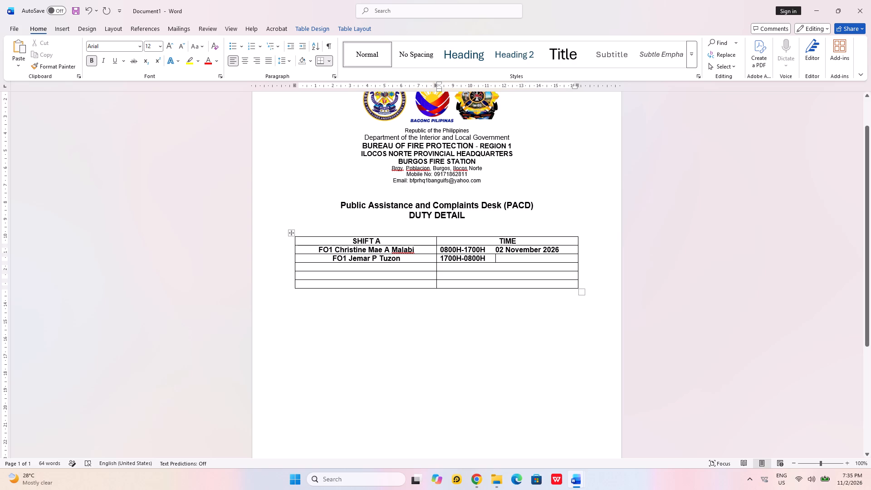
Replace the hyphen between 1700H and 0800H in the second officer's TIME cell with "02 Nov. -", spaced on both sides.
left_click(465, 258)
key("BackSpace")
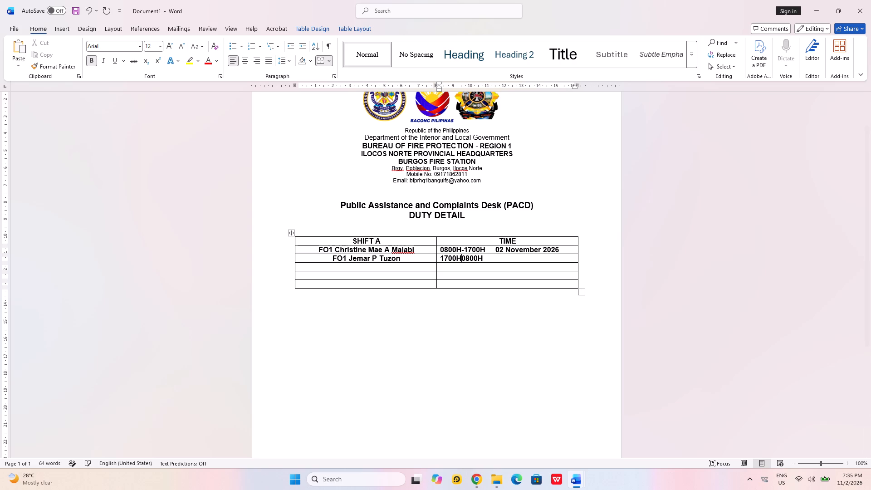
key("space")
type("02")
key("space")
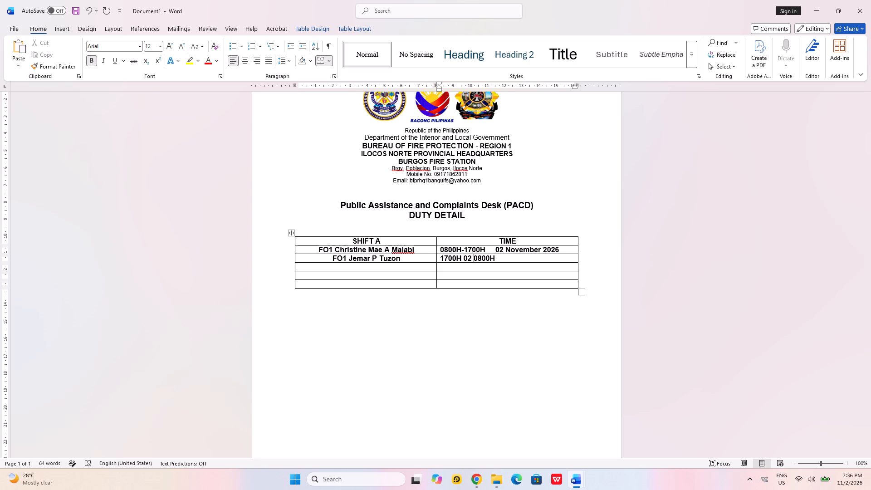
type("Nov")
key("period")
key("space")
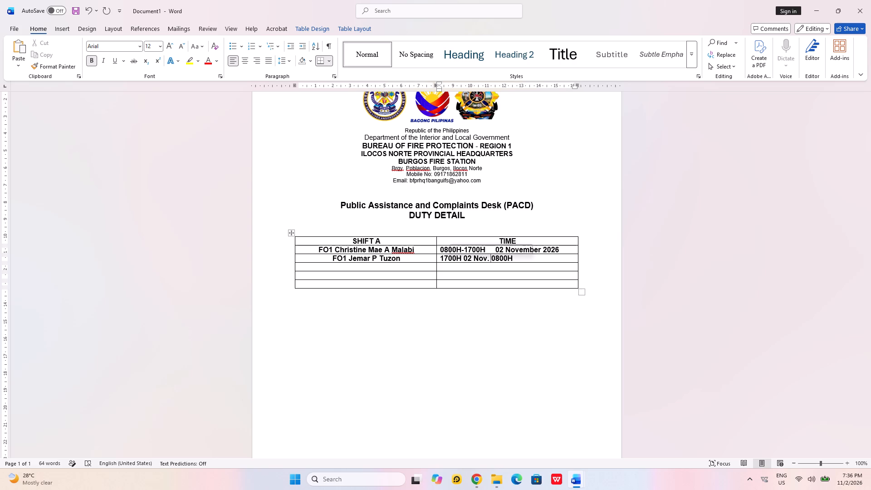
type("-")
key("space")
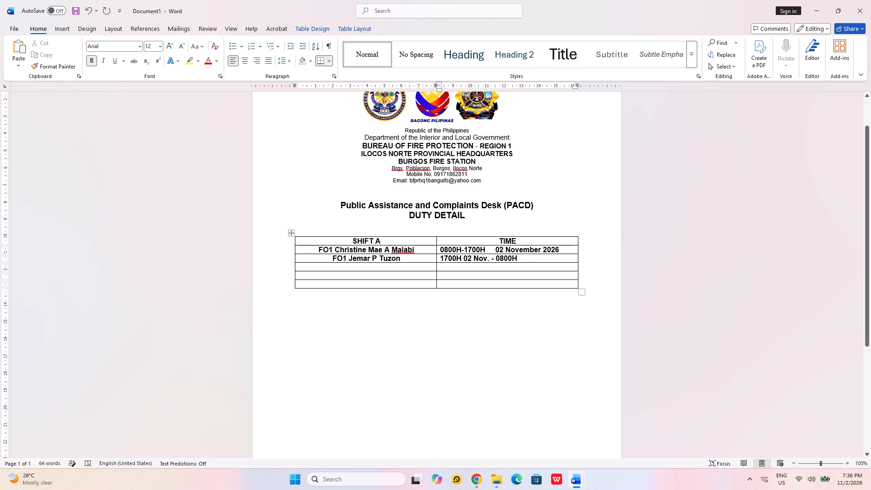
Remove the trailing spaces after 0800H in the second officer's TIME cell and append "03 November 2026" after one space.
left_click(524, 258)
key("BackSpace")
key("BackSpace")
key("BackSpace")
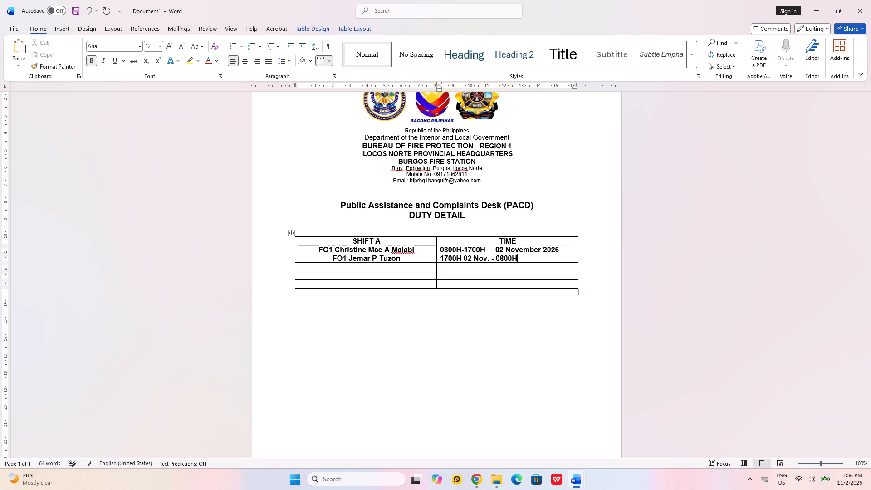
key("BackSpace")
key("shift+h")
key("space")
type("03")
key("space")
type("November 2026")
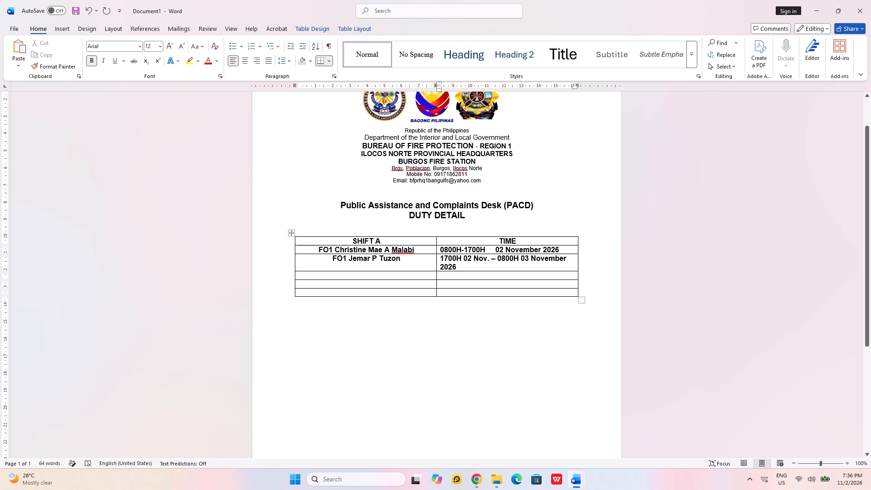
Remove the space between November and 2026 in the second officer's TIME cell, so the ending reads "November2026".
left_click(567, 257)
key("BackSpace")
key("BackSpace")
key("BackSpace")
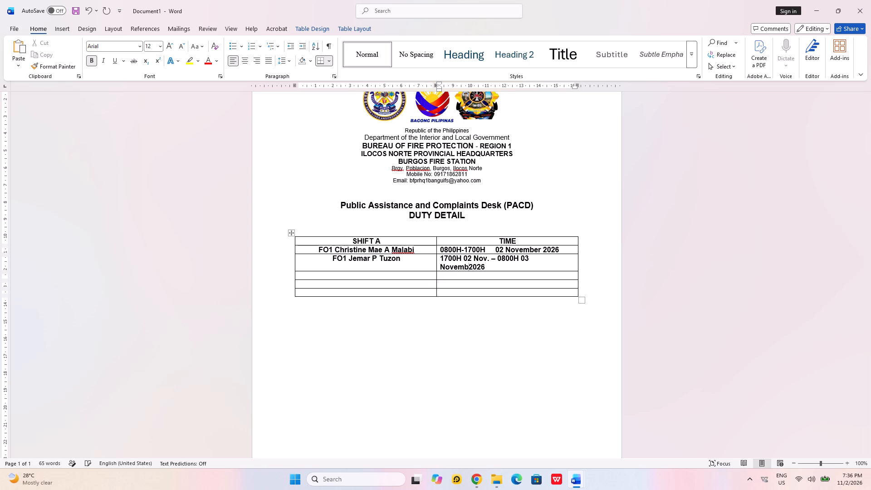
key("BackSpace")
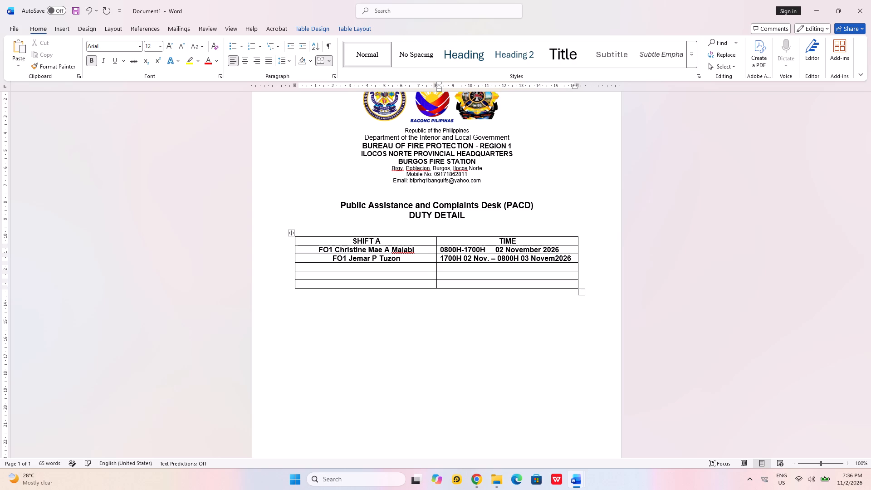
key("BackSpace")
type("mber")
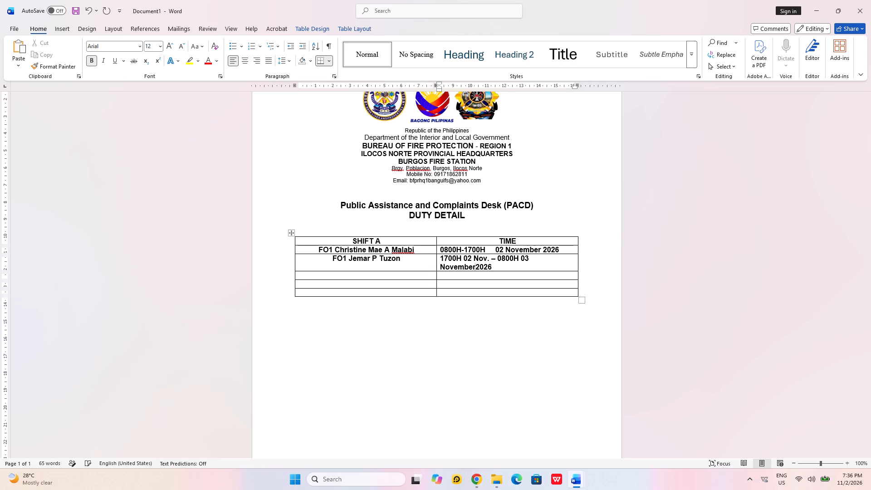
Left-align both officers' names in the SHIFT A column.
left_click(318, 249)
left_click(235, 61)
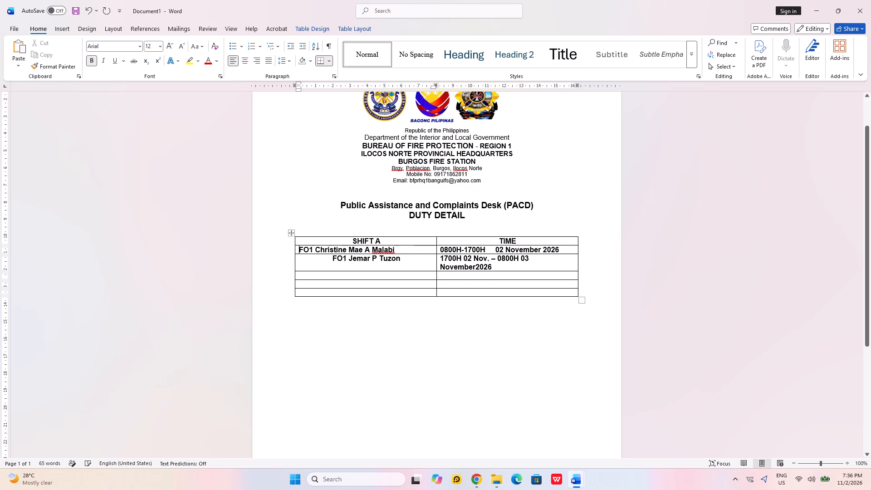
left_click(331, 260)
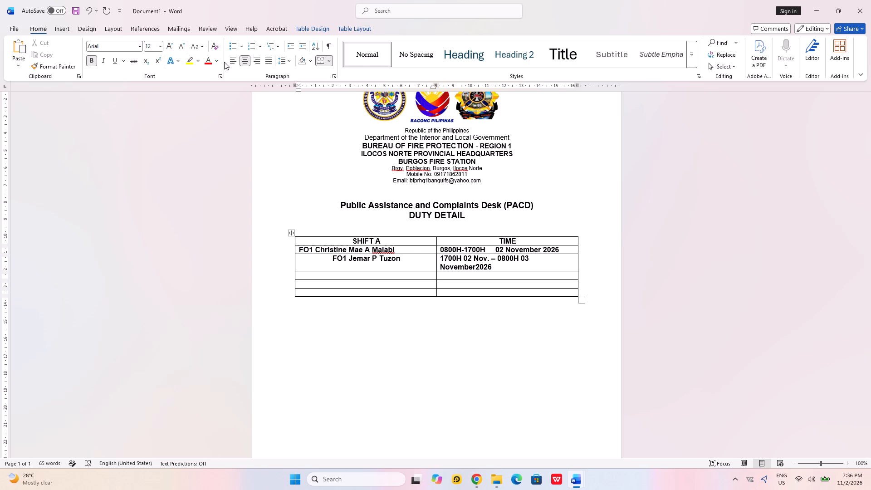
left_click(229, 60)
left_click(347, 264)
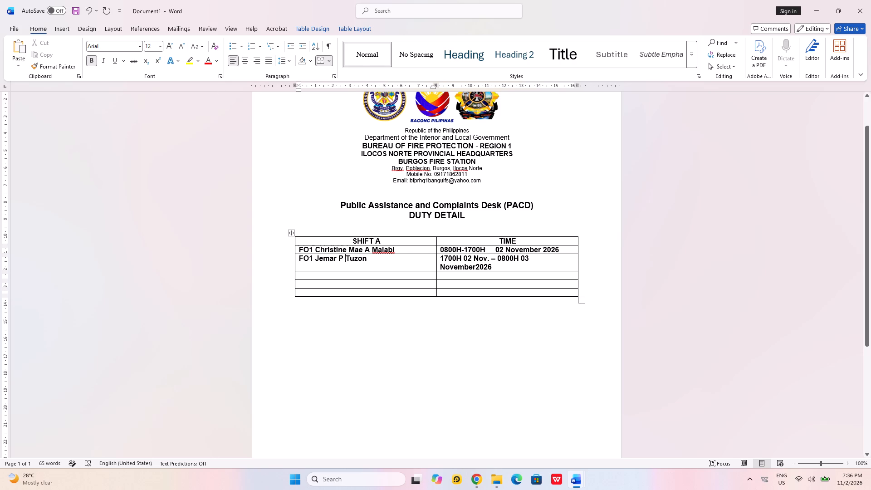
left_click(372, 260)
left_click(373, 265)
Narrow the SHIFT A column by about 1 cm, giving that width to the TIME column.
left_click_drag(436, 240, 417, 243)
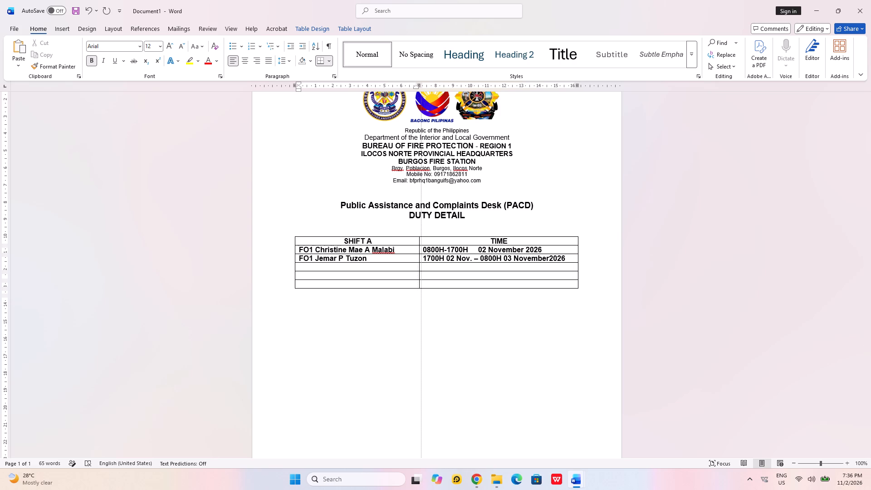
left_click_drag(417, 243, 418, 244)
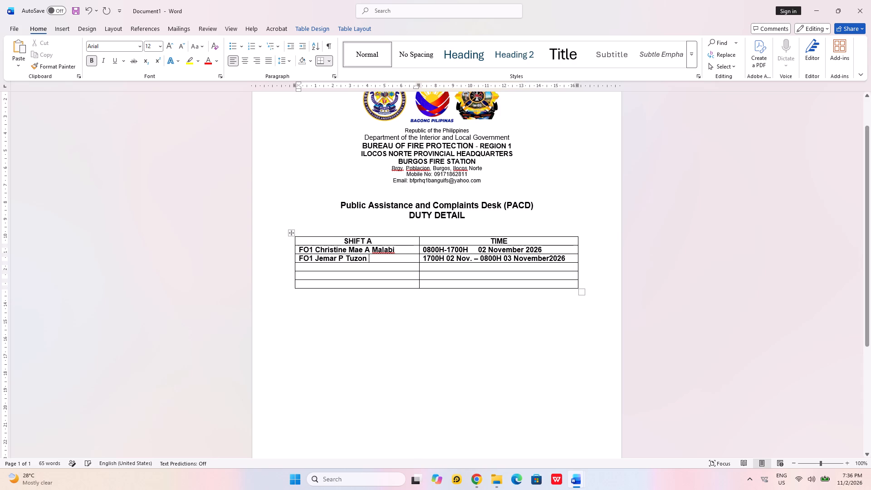
Left-align all cells of the SHIFT A and TIME columns, including the empty rows.
left_click(359, 266)
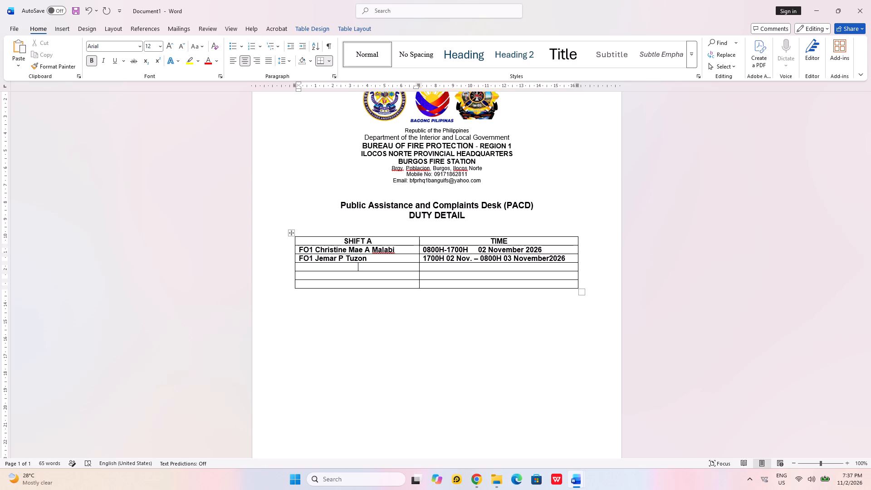
left_click(307, 269)
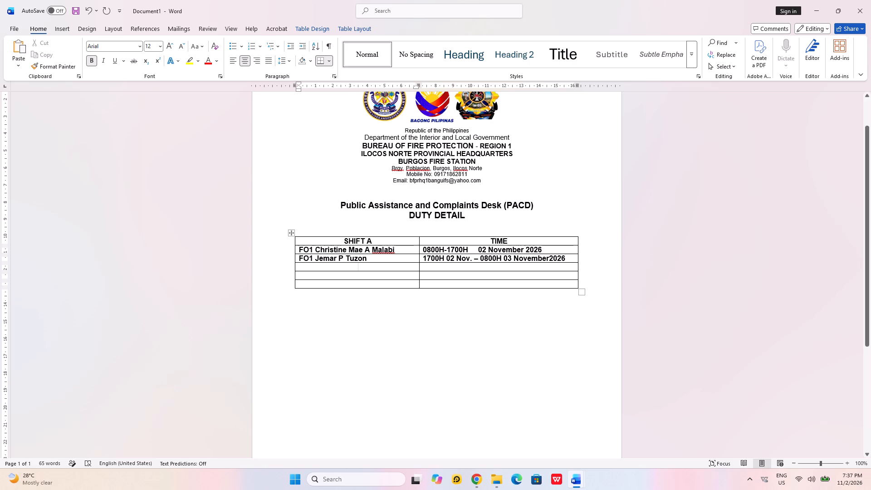
left_click(235, 58)
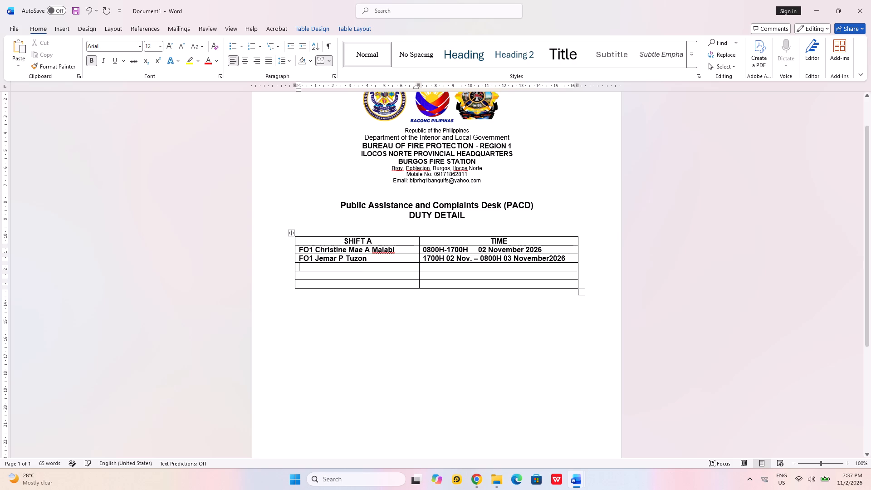
left_click(332, 237)
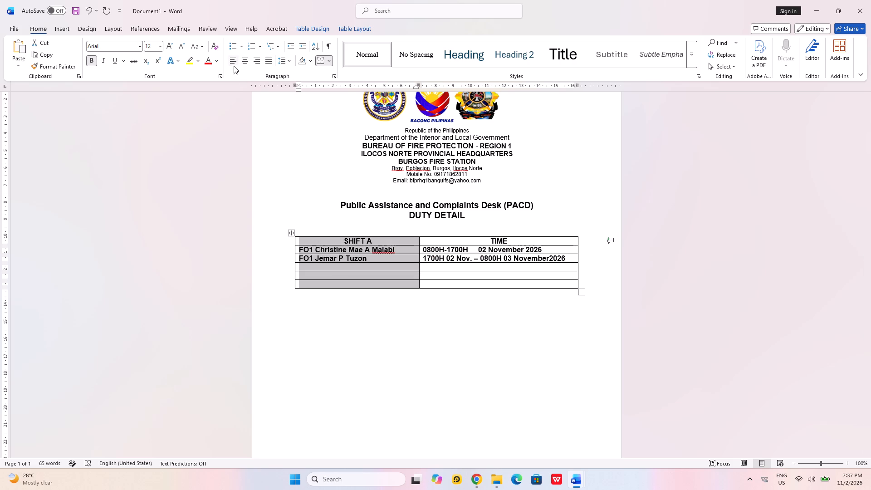
left_click(233, 65)
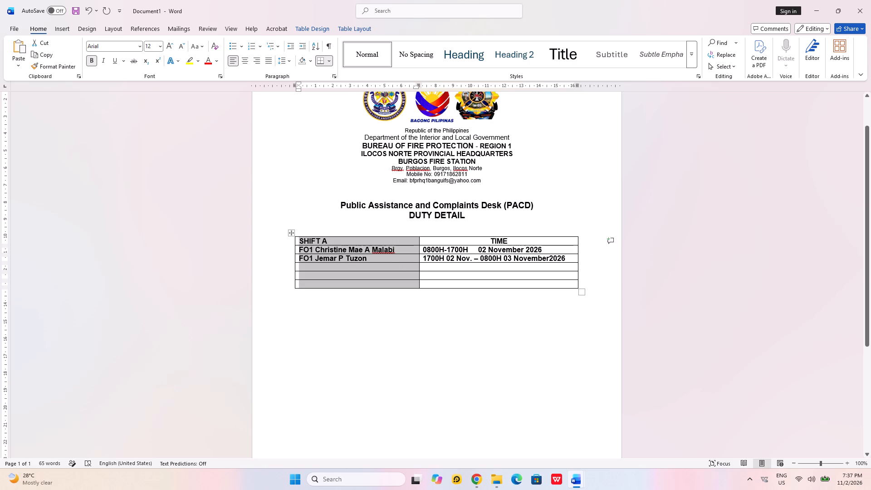
left_click(432, 238)
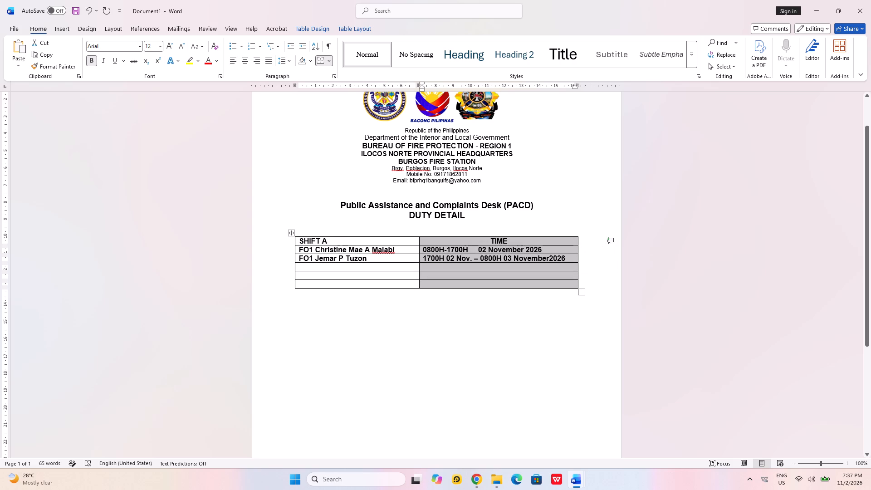
left_click(233, 62)
left_click(407, 331)
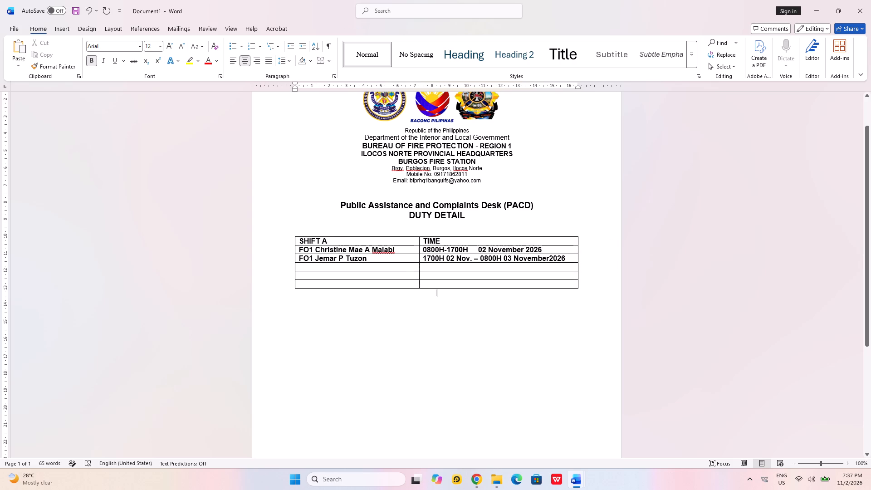
Center the SHIFT A and TIME headings in the table's header row.
left_click(283, 238)
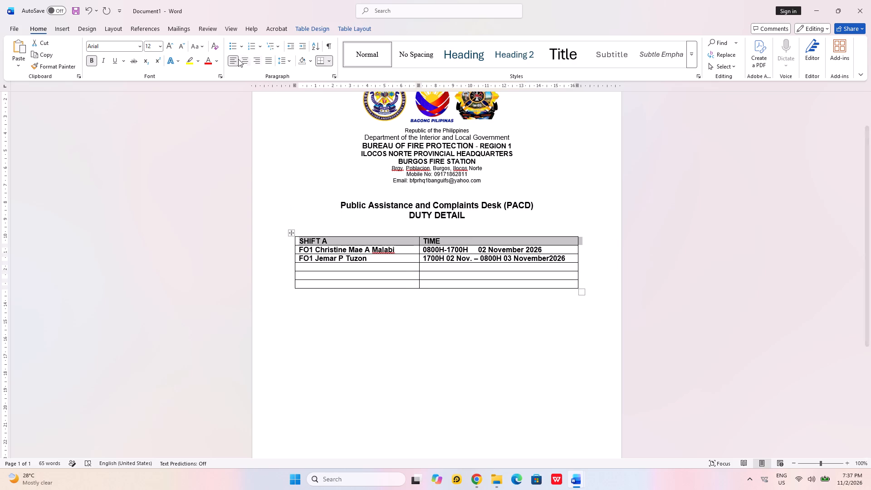
left_click(243, 59)
left_click(435, 316)
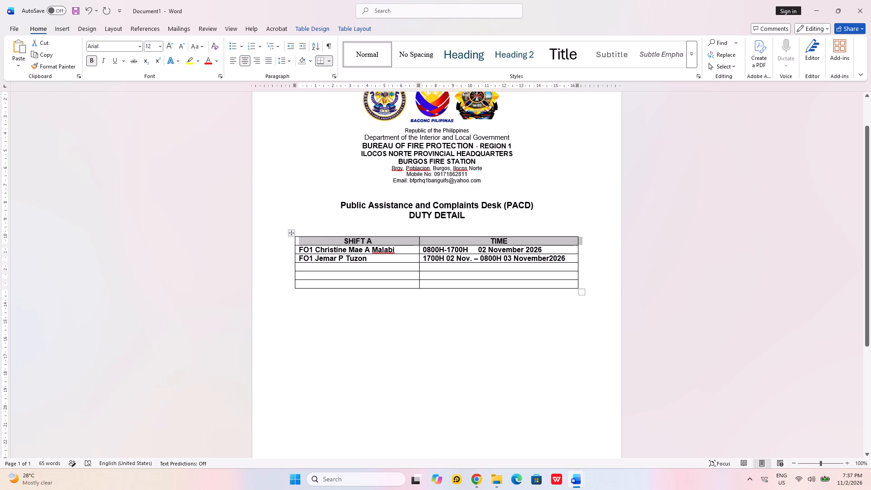
Set the font size of the table's SHIFT A and TIME header row to 14.
left_click(269, 241)
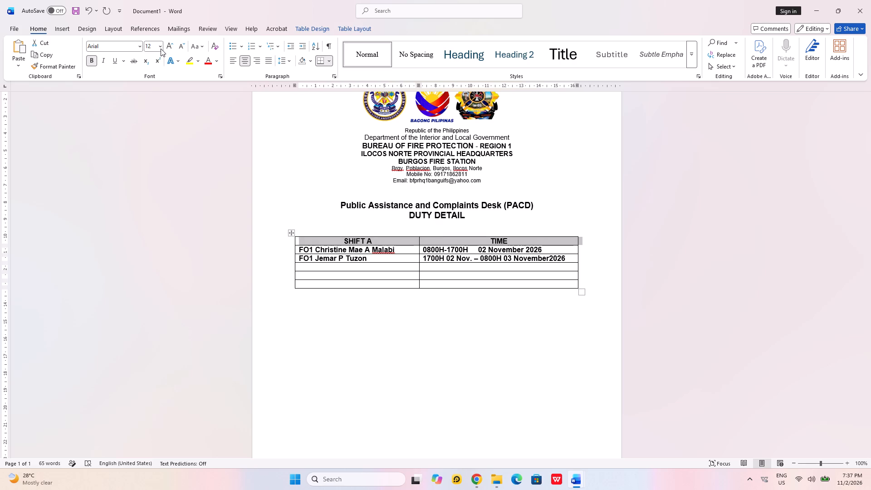
left_click(161, 49)
left_click(153, 110)
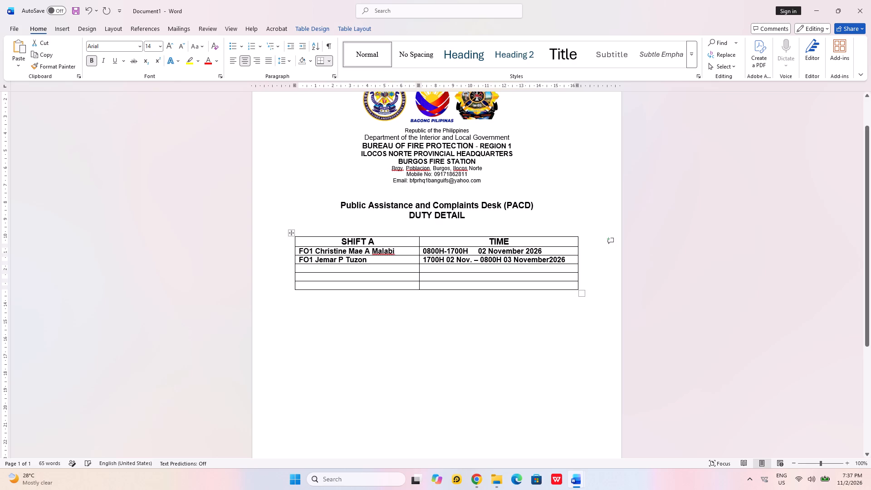
left_click(430, 319)
Enter the rank FO1 and the third officer's given name in the first empty SHIFT A cell.
left_click(352, 268)
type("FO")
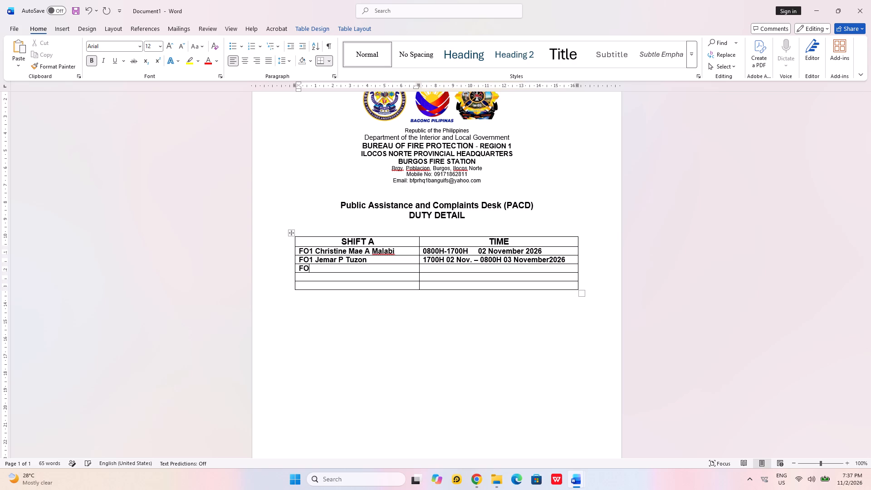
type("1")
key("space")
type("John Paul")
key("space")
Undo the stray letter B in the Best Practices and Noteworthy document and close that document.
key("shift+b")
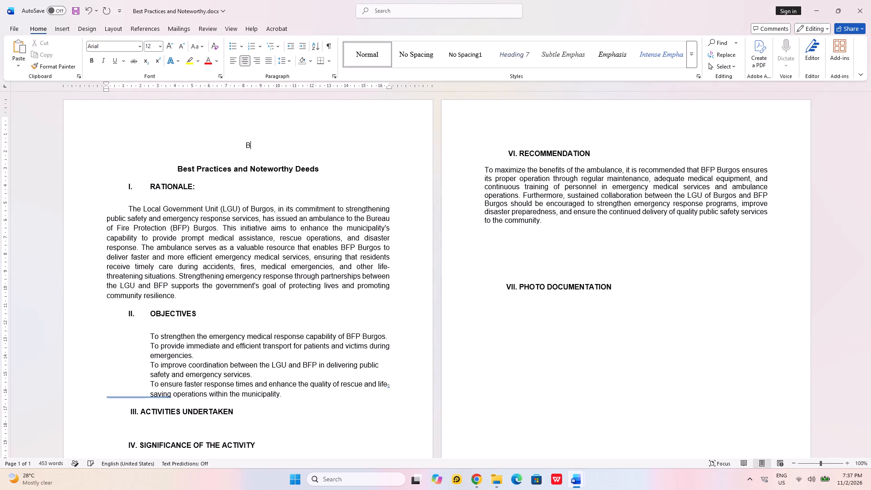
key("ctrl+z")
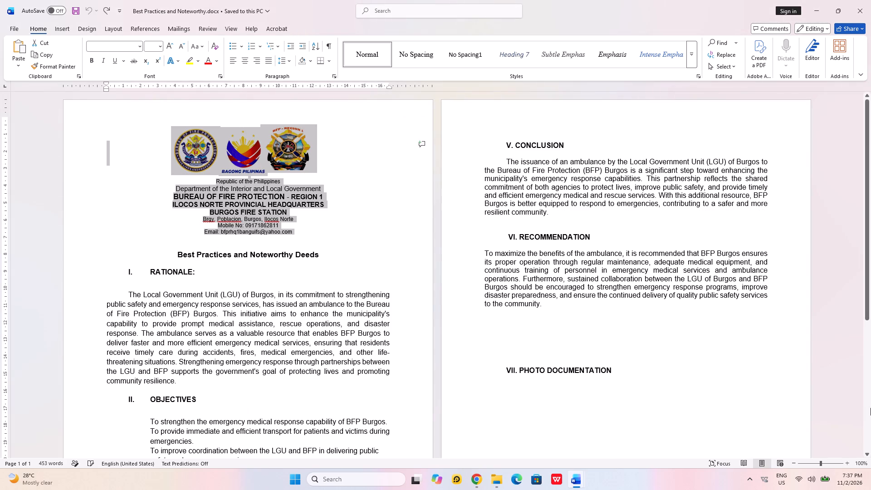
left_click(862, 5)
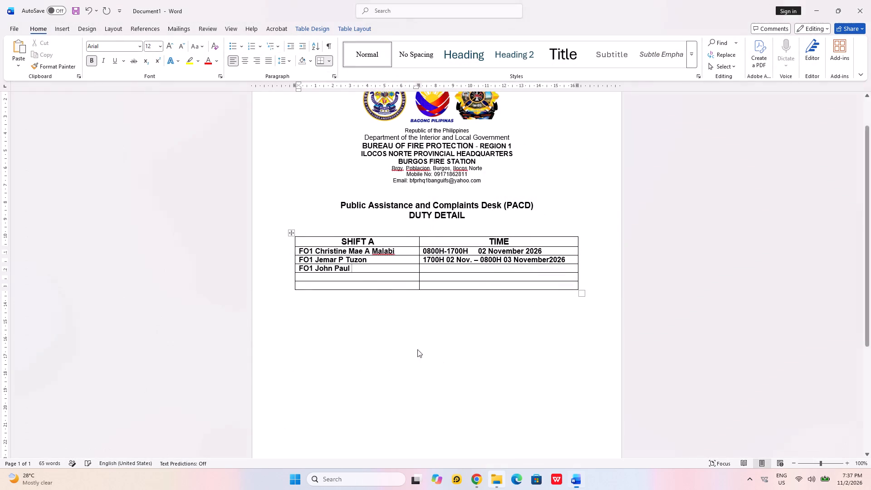
Complete the third officer's name in the SHIFT A column with the middle initial and surname.
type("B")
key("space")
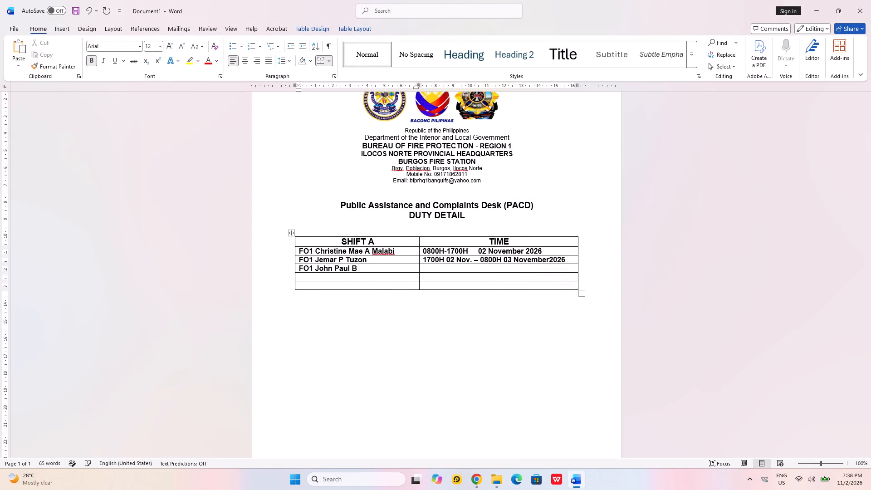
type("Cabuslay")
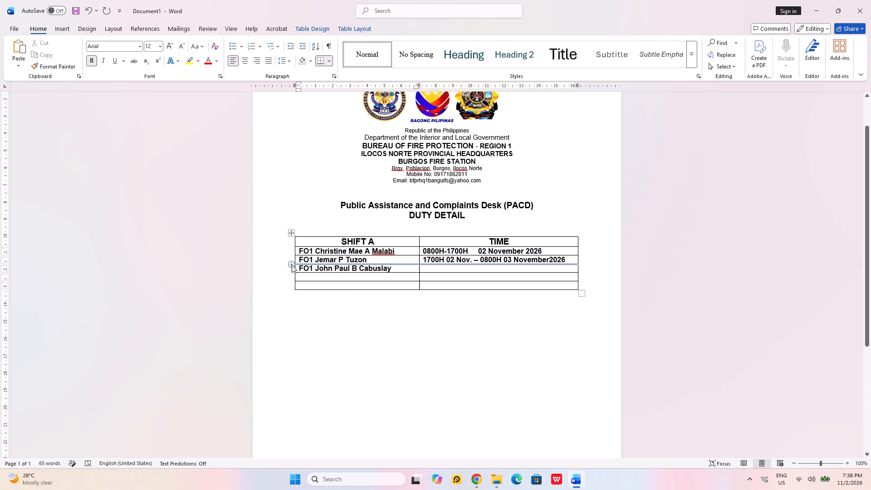
Insert a table row above the third officer's row and enter FO1 and the first officer's name in its SHIFT A cell.
left_click(289, 265)
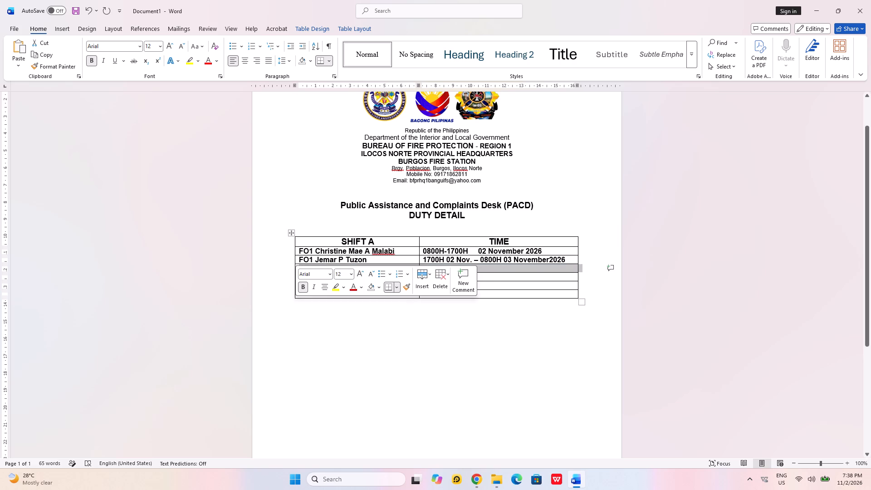
left_click(588, 272)
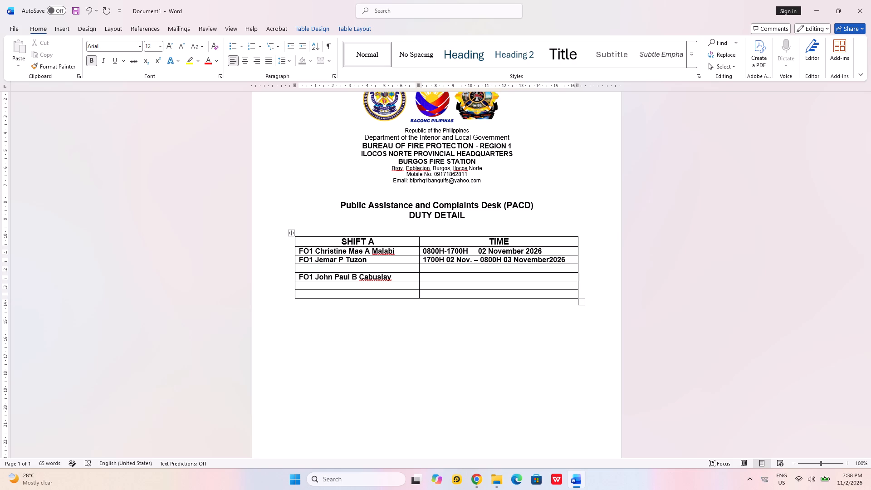
left_click(326, 266)
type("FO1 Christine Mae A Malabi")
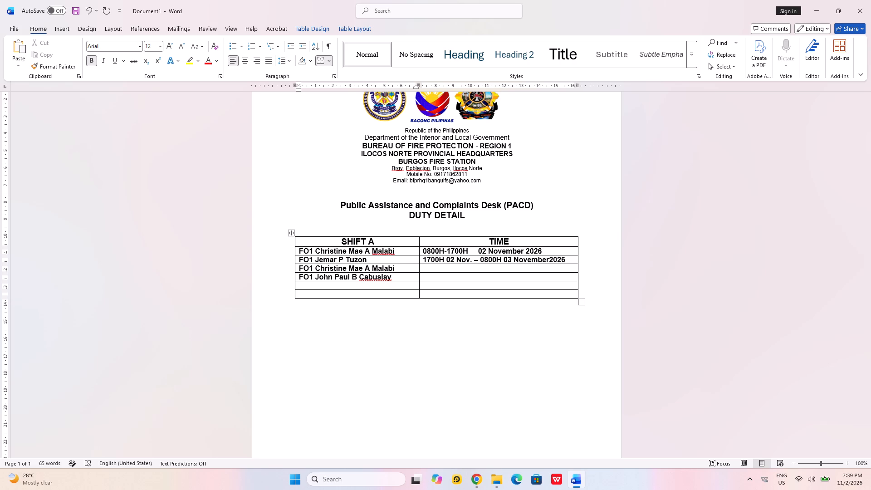
Enter 0800H 03 November 2026 in the new row's TIME cell, writing the month out in full.
left_click(427, 267)
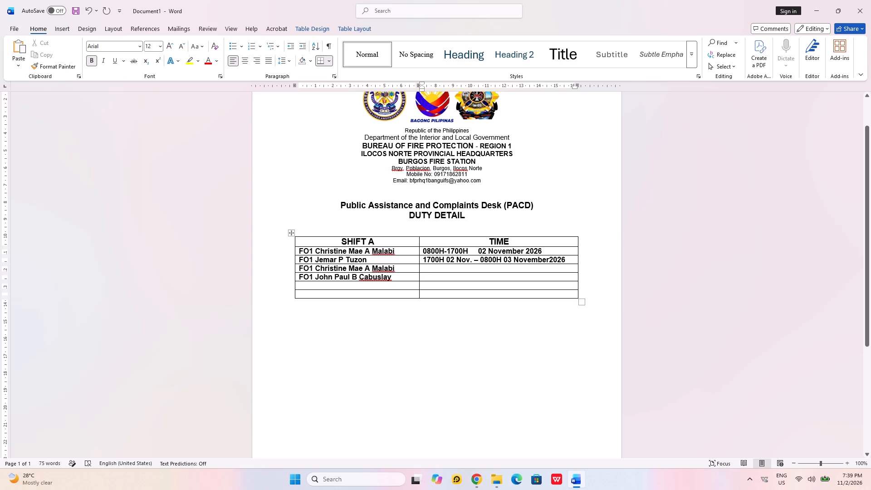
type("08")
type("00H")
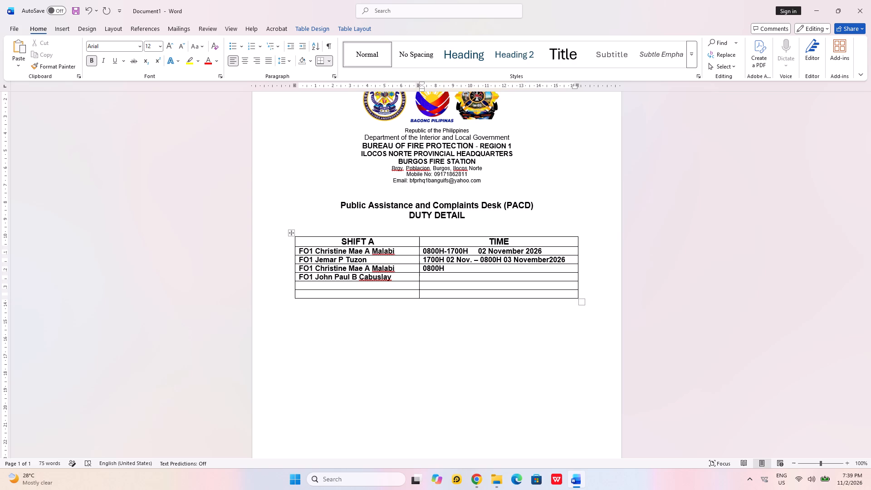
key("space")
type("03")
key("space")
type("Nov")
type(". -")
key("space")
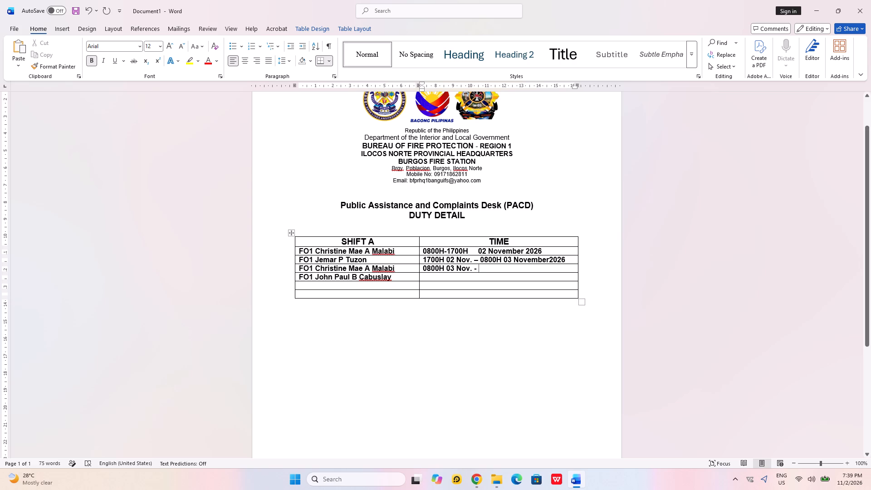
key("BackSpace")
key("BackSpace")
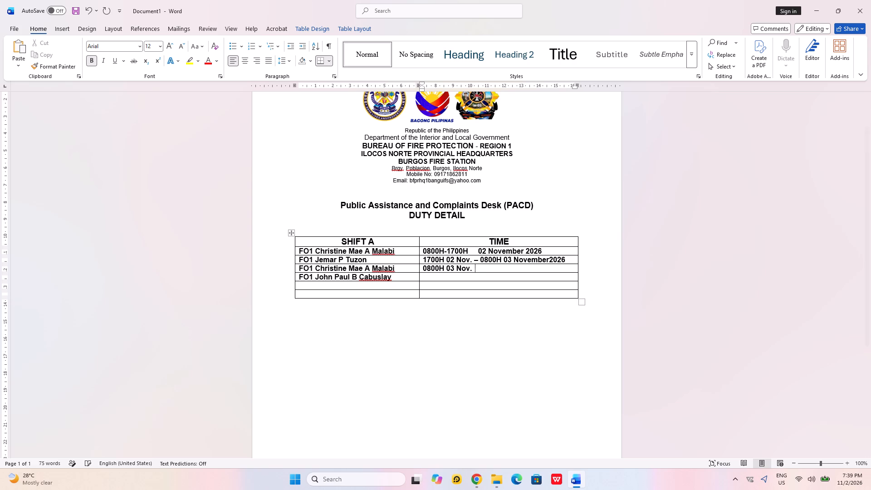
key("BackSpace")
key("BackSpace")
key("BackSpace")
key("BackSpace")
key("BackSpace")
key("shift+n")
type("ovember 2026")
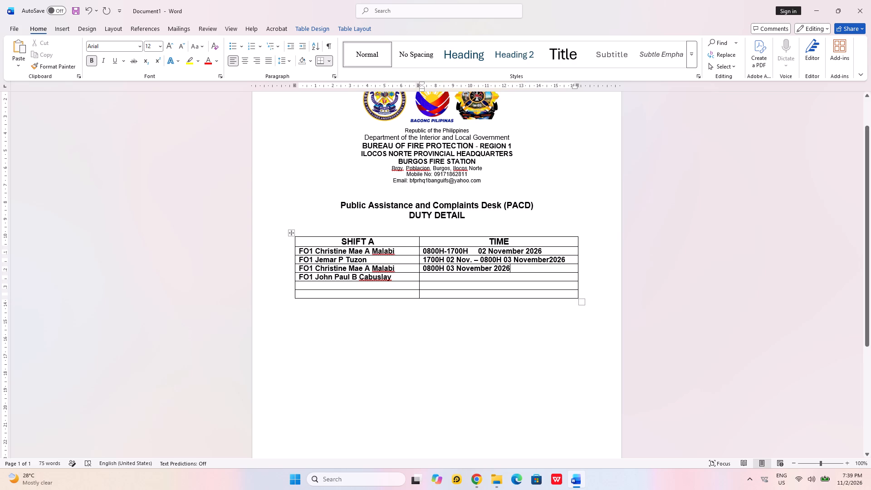
Extend the new row's time to 0800H-1700H, with five spaces separating it from 03 November 2026.
left_click(446, 268)
key("BackSpace")
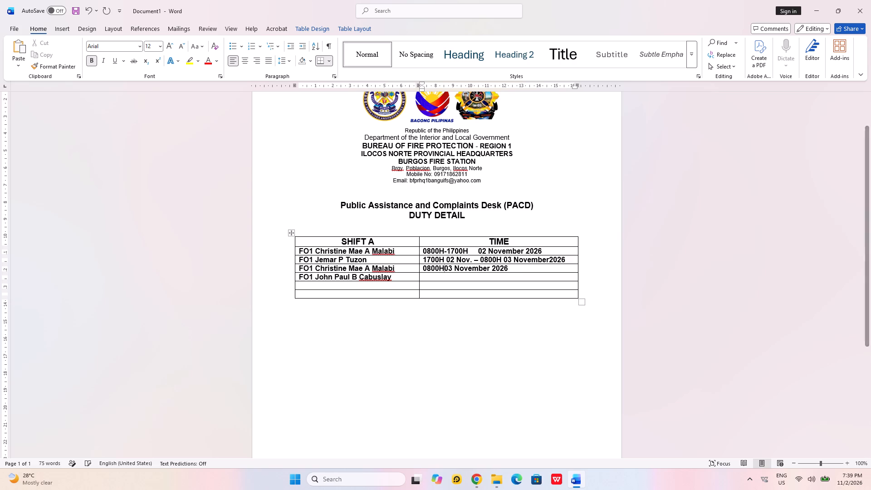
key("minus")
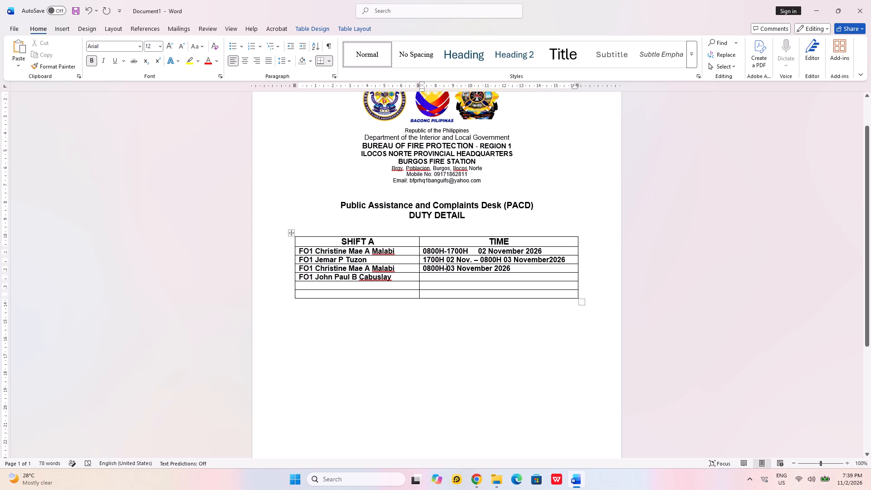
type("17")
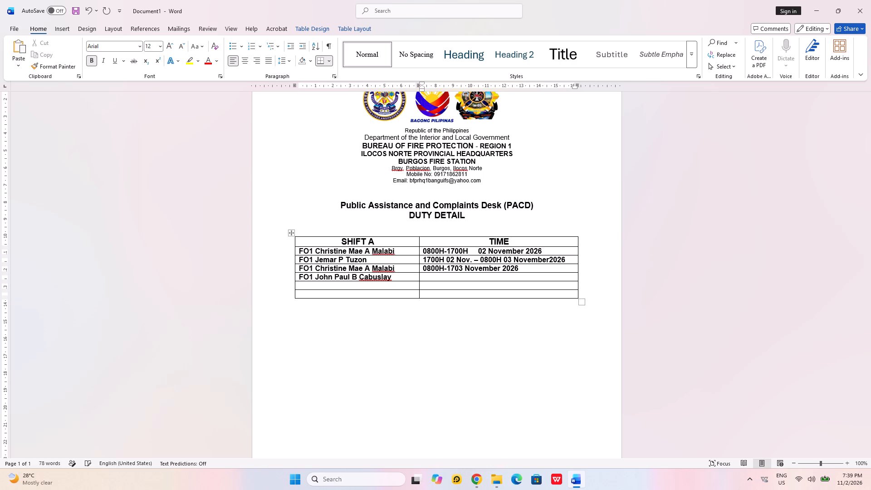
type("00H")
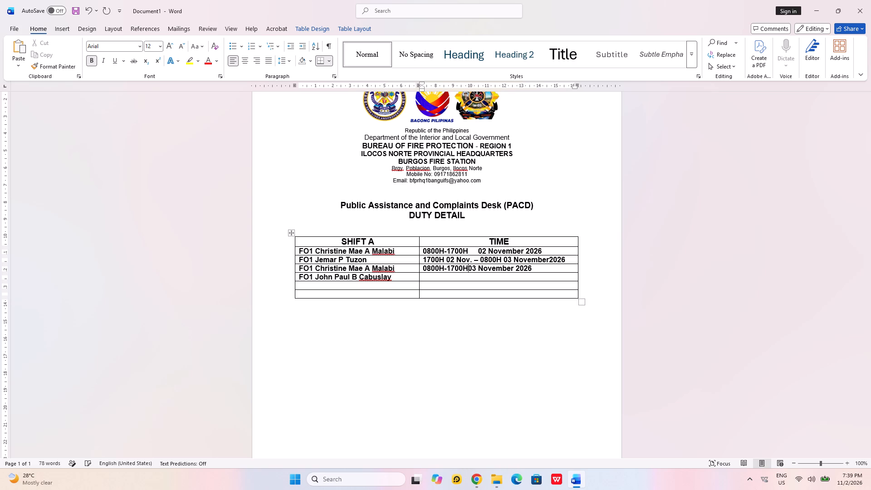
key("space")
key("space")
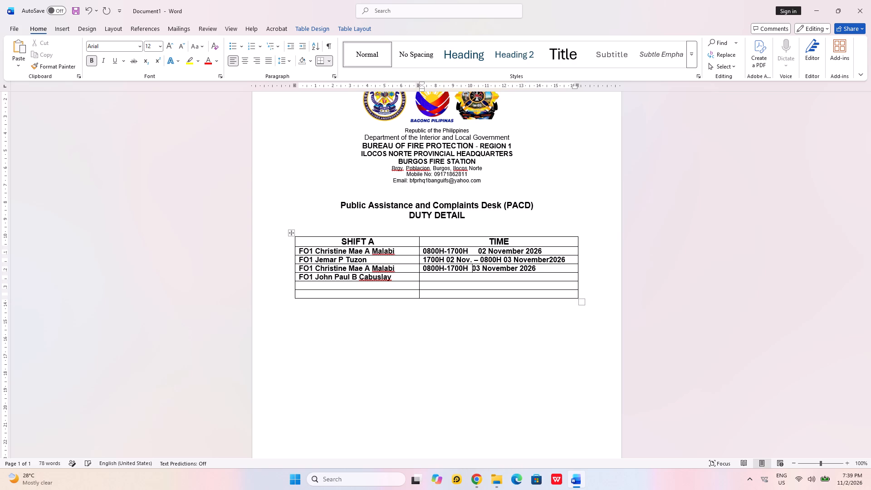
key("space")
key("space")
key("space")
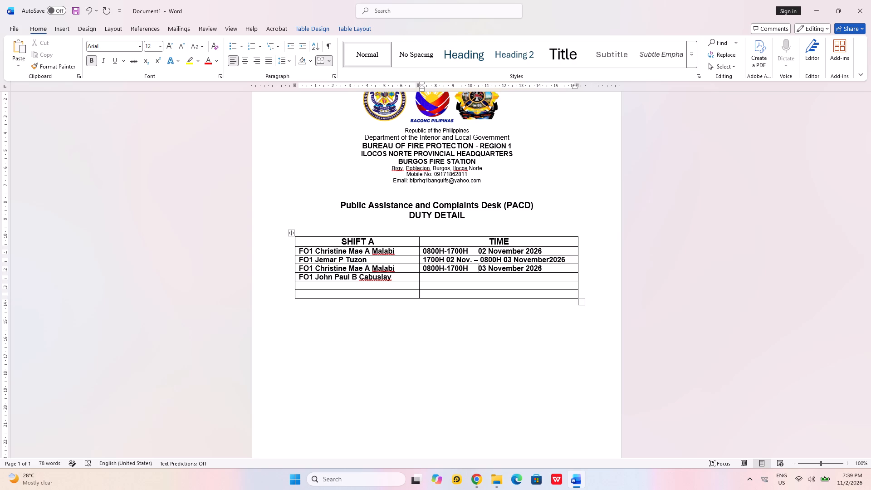
Insert -08OOH directly after 1700H in the second officer's TIME entry, followed by a space before 02 Nov.
left_click(447, 260)
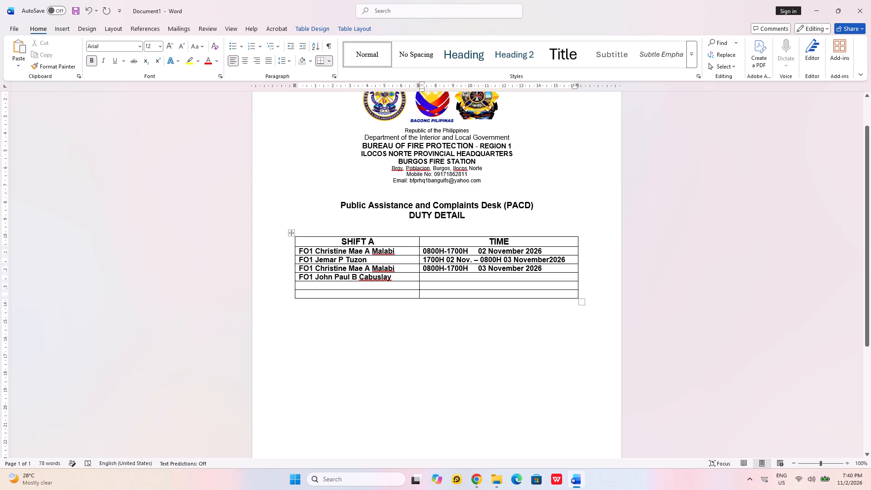
key("BackSpace")
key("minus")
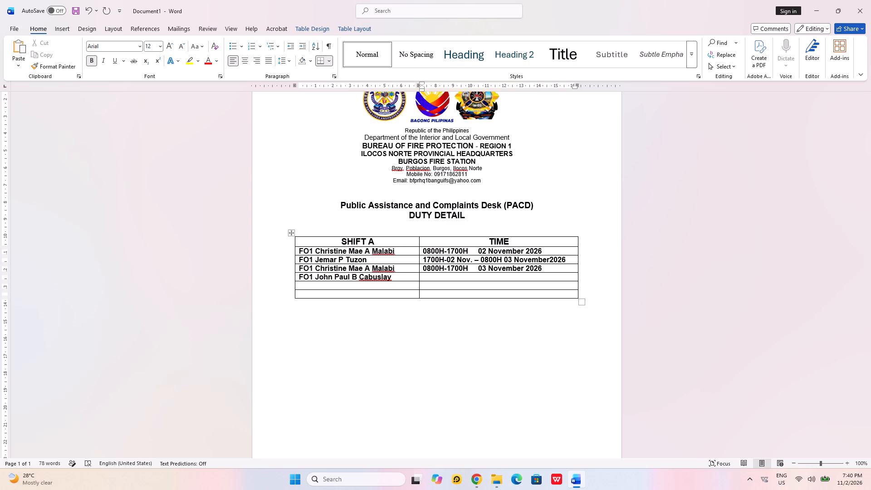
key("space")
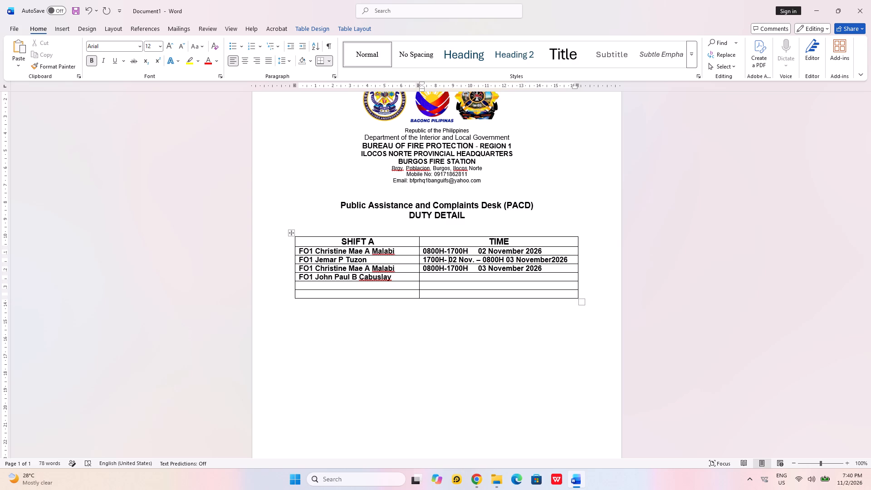
key("BackSpace")
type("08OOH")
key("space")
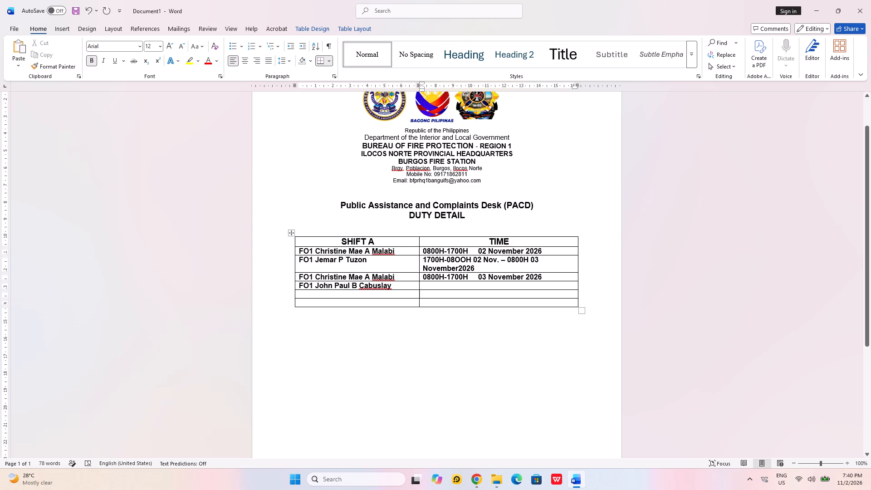
Narrow the SHIFT A column by about 1 cm, giving that width to the TIME column.
left_click_drag(419, 240, 412, 241)
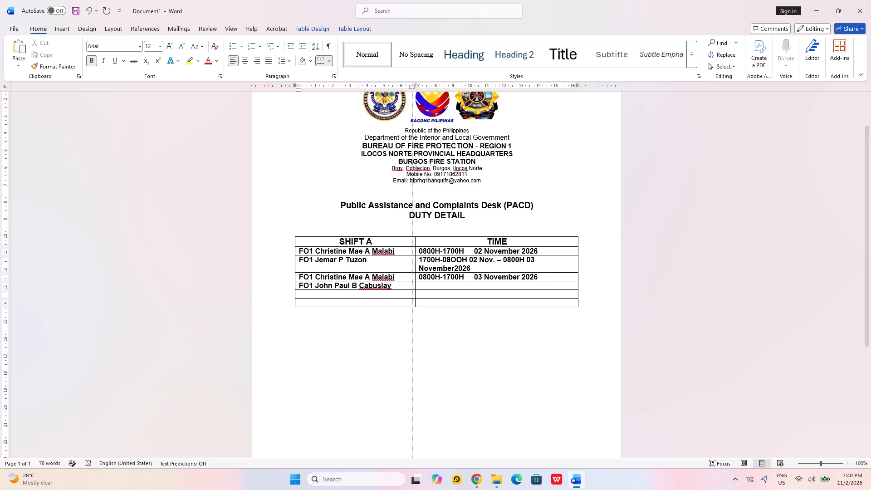
left_click_drag(412, 241, 404, 242)
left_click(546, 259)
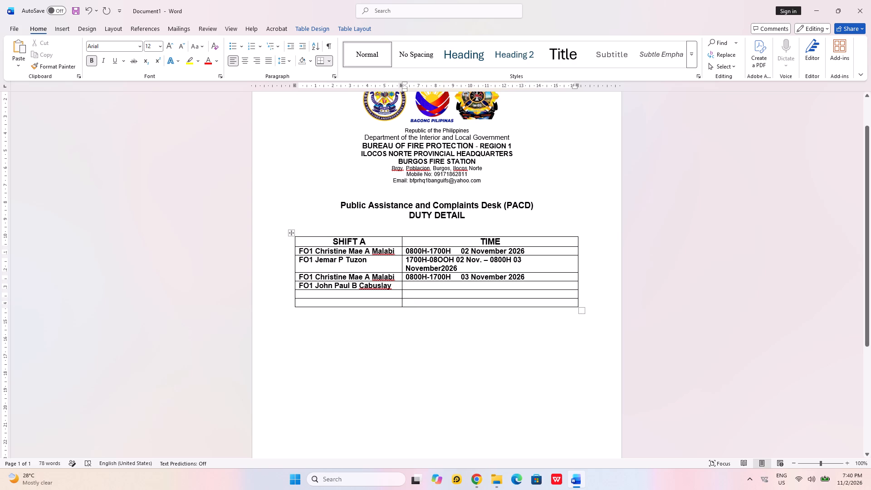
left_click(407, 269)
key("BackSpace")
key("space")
Remove -08OOH from the second officer's TIME entry, leaving a single space between 1700H and 02 Nov.
left_click(455, 258)
key("BackSpace")
key("BackSpace")
key("BackSpace")
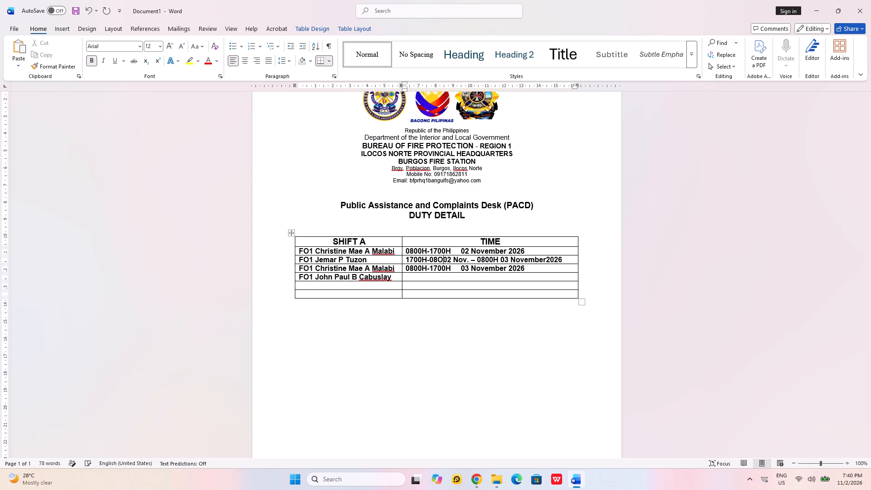
key("BackSpace")
key("BackSpace")
key("BackSpace")
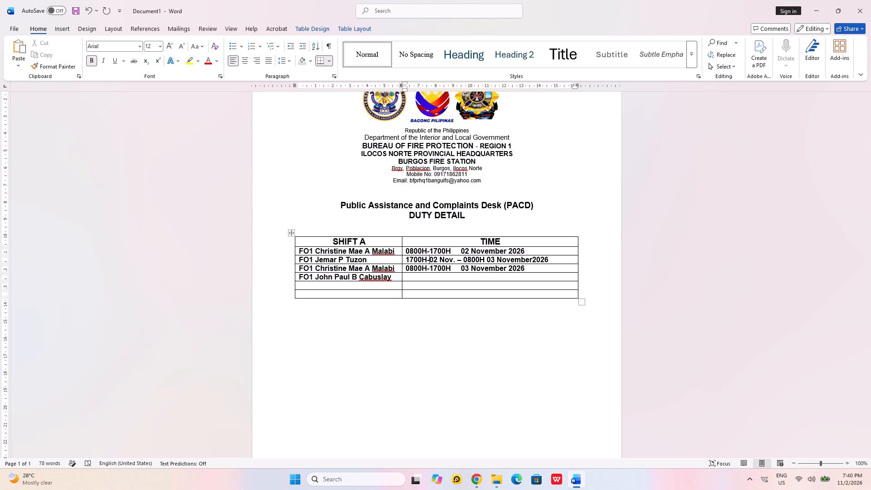
key("BackSpace")
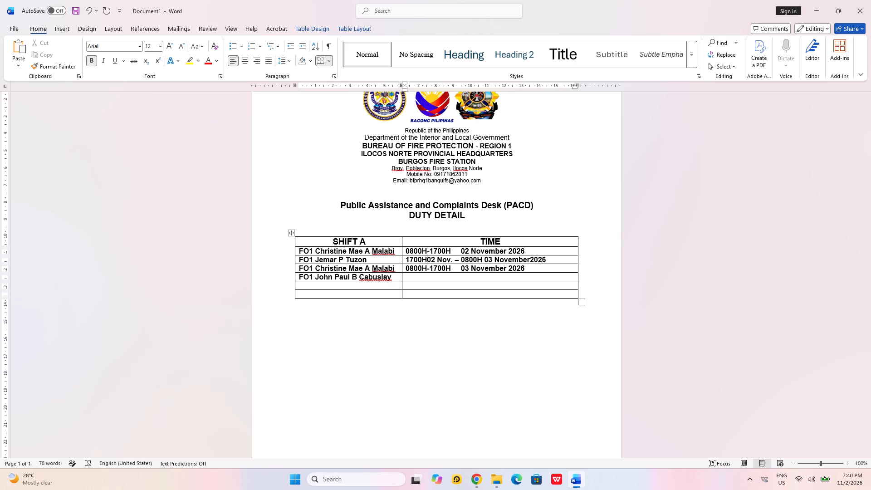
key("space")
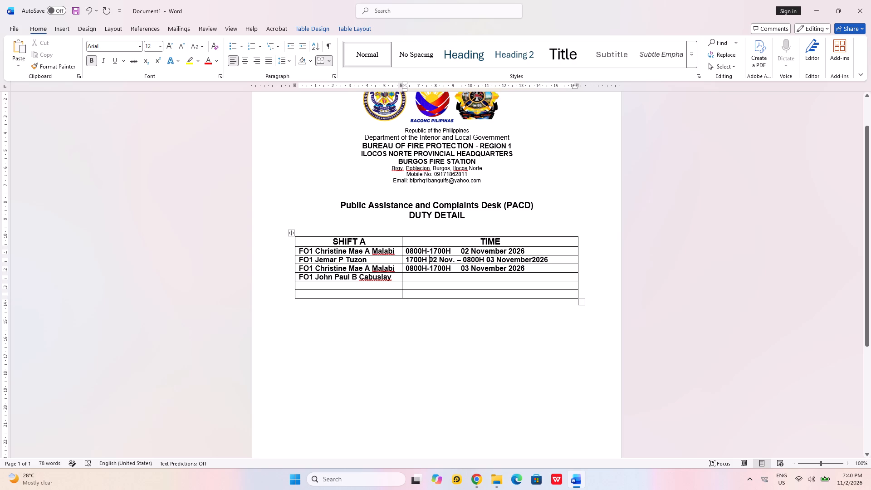
Place the text cursor in the empty TIME cell of the fourth officer's row.
left_click(431, 277)
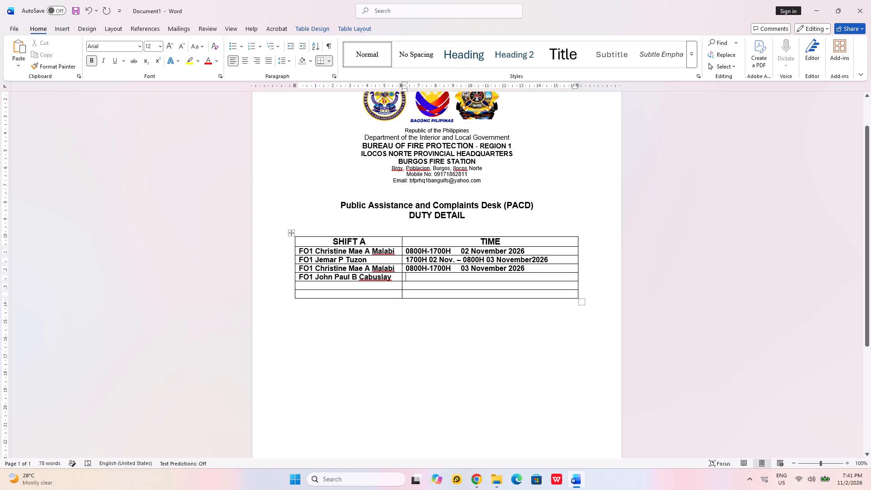
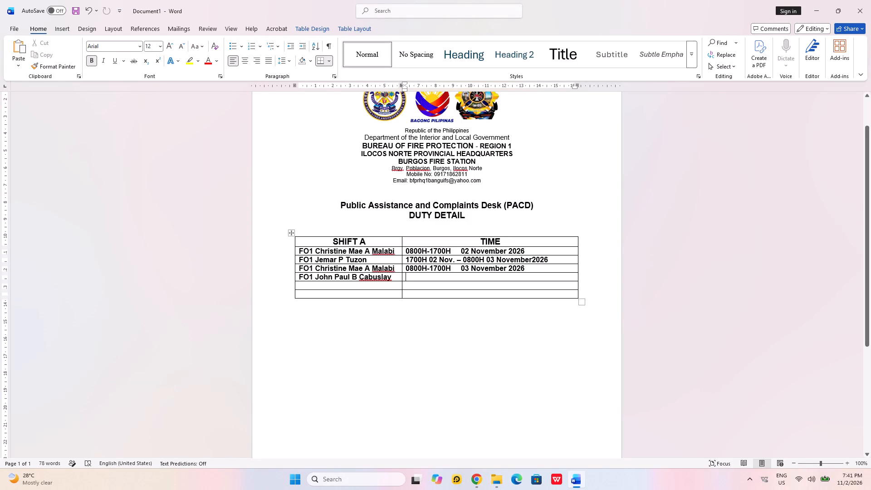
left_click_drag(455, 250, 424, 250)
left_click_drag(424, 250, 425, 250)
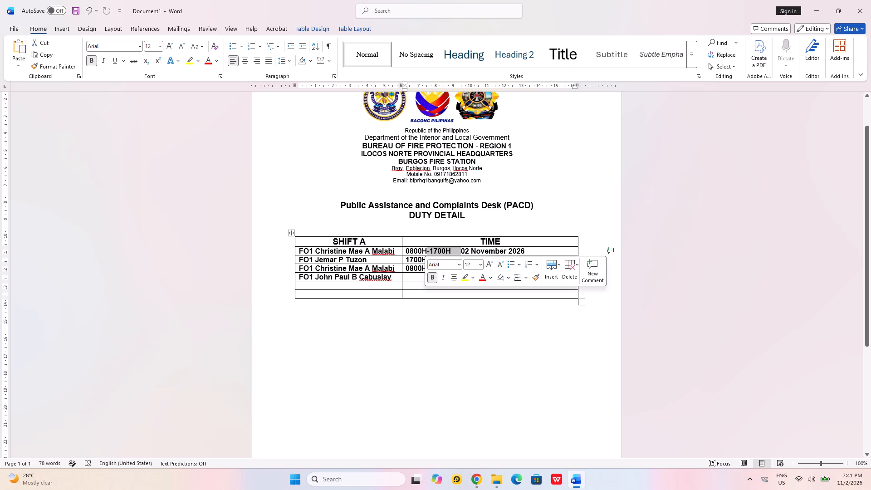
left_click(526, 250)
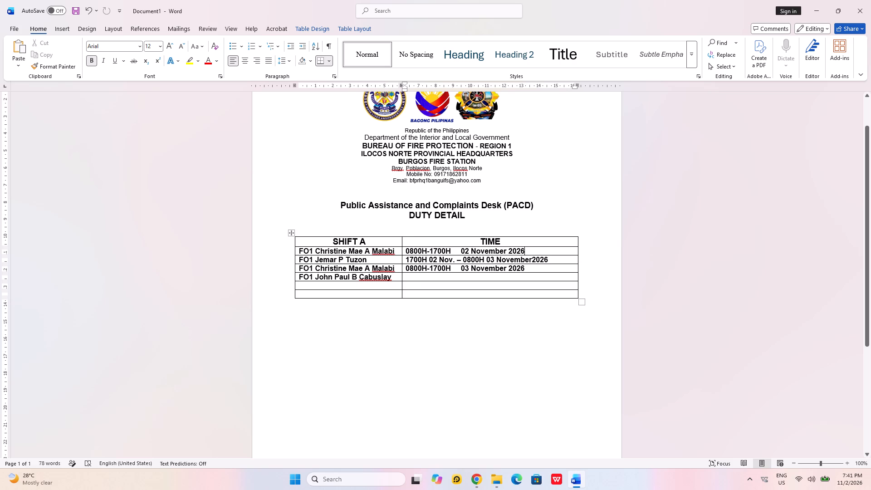
Replace the officer names in the first and third duty rows of SHIFT A with All Personnel.
left_click_drag(396, 250, 307, 250)
type("All Person")
type("nel")
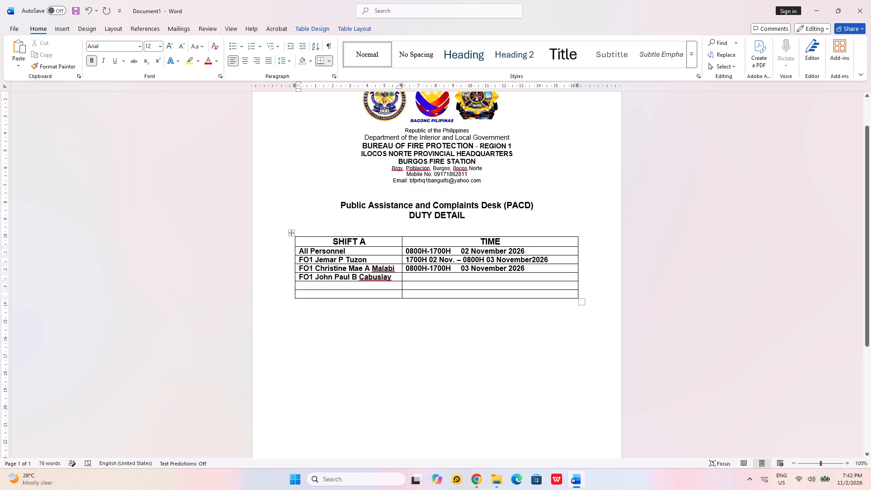
left_click_drag(396, 268, 360, 263)
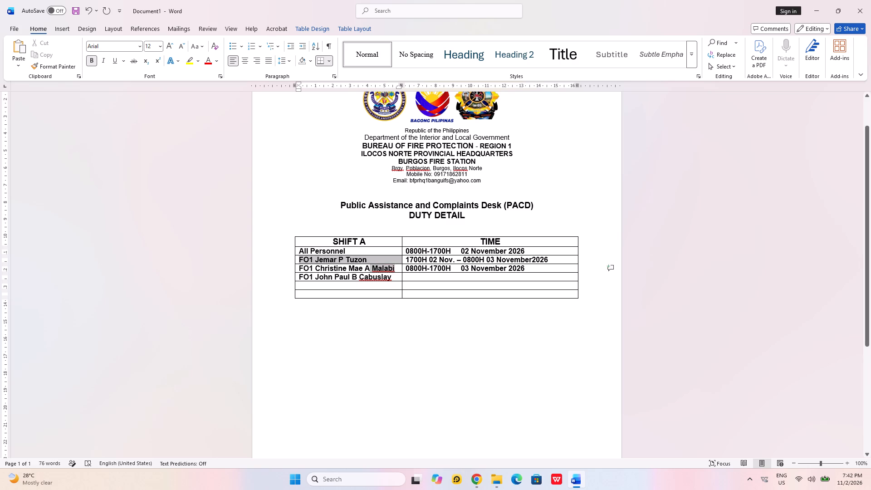
left_click_drag(360, 263, 301, 271)
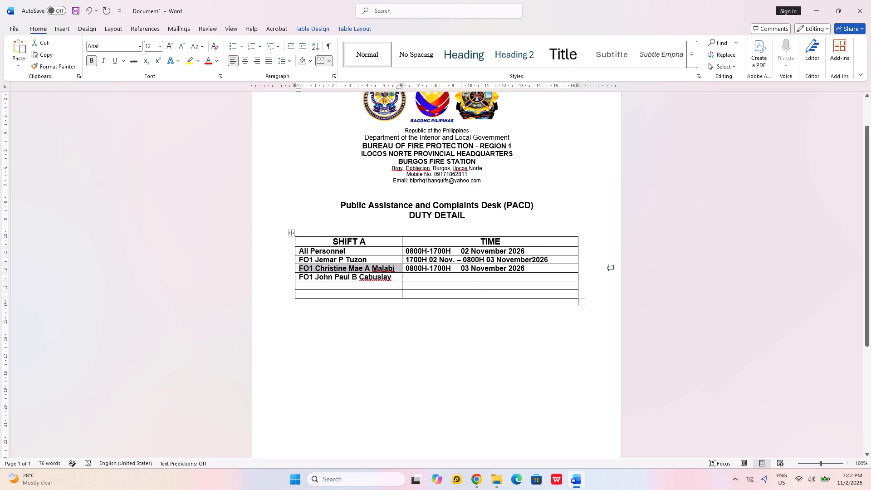
type("All")
key("space")
type("Personnel")
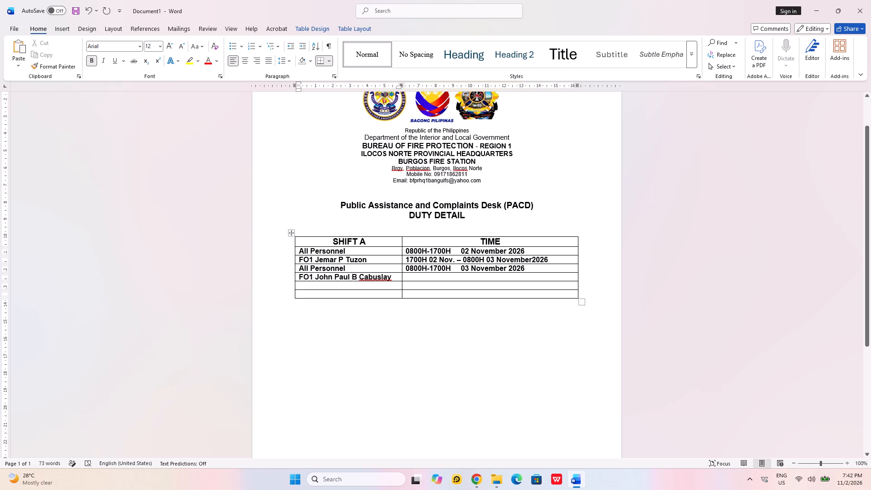
Copy the second duty row's TIME entry into the empty TIME cell of the fourth duty row.
left_click_drag(559, 259, 439, 262)
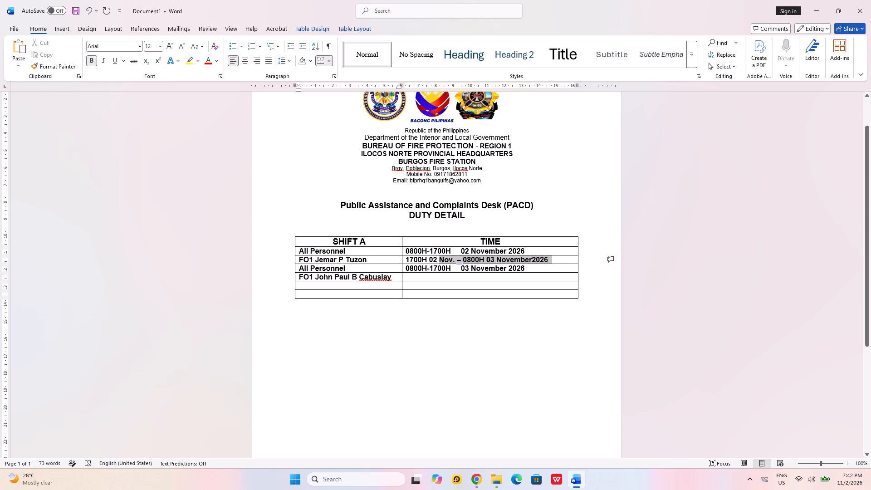
left_click_drag(439, 262, 413, 262)
key("ctrl+c")
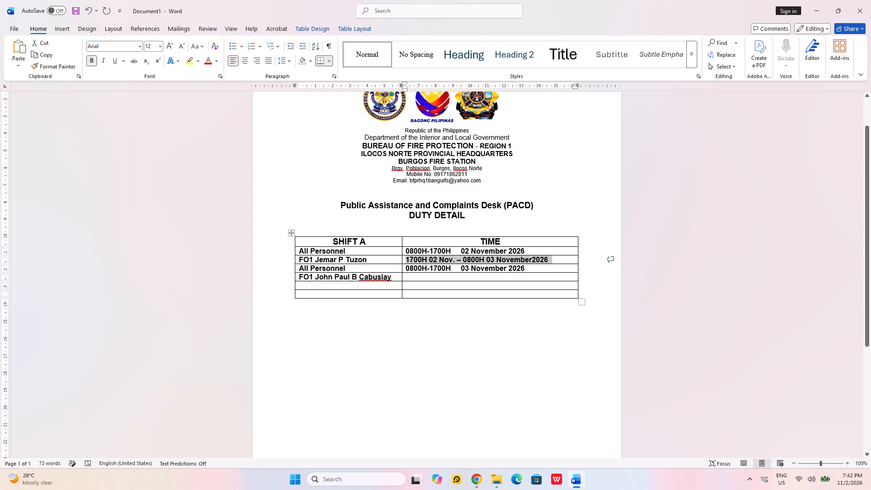
left_click(411, 279)
key("ctrl+v")
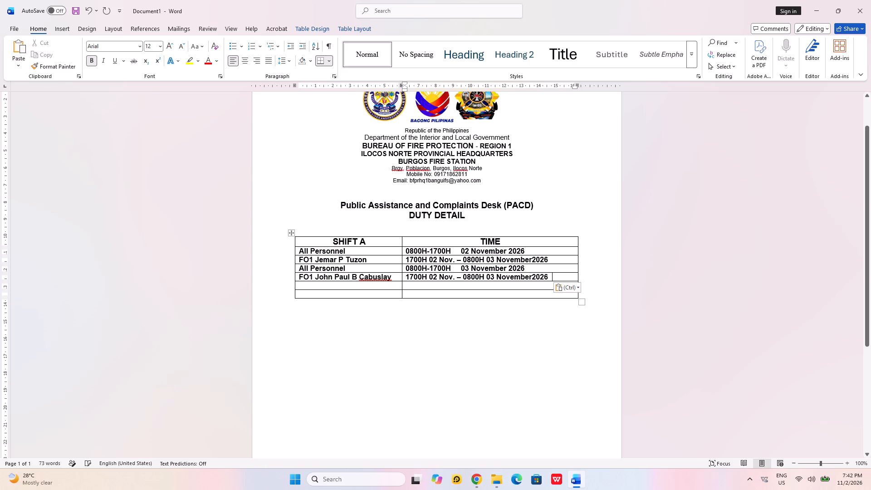
Insert a space between November and 2026 in the second duty row's TIME entry.
left_click(533, 257)
key("space")
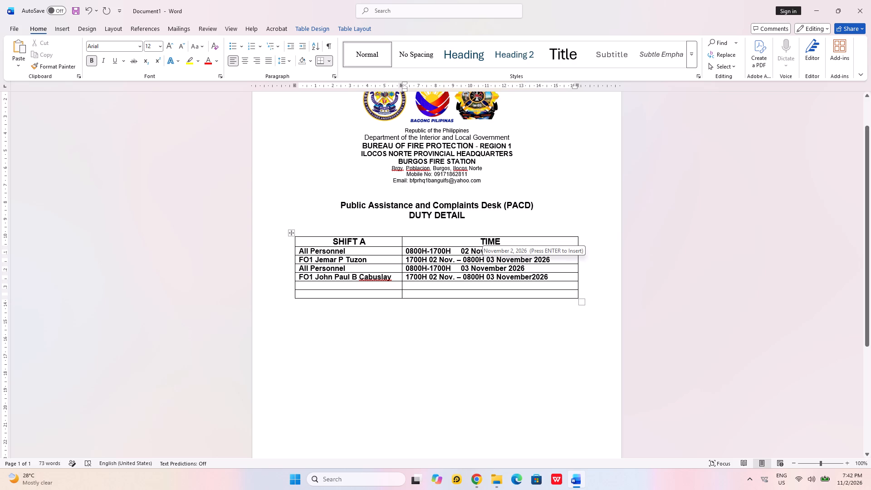
Change the fourth duty row's dates so the shift starts on 03 Nov. and ends on 04 November.
left_click(436, 276)
key("BackSpace")
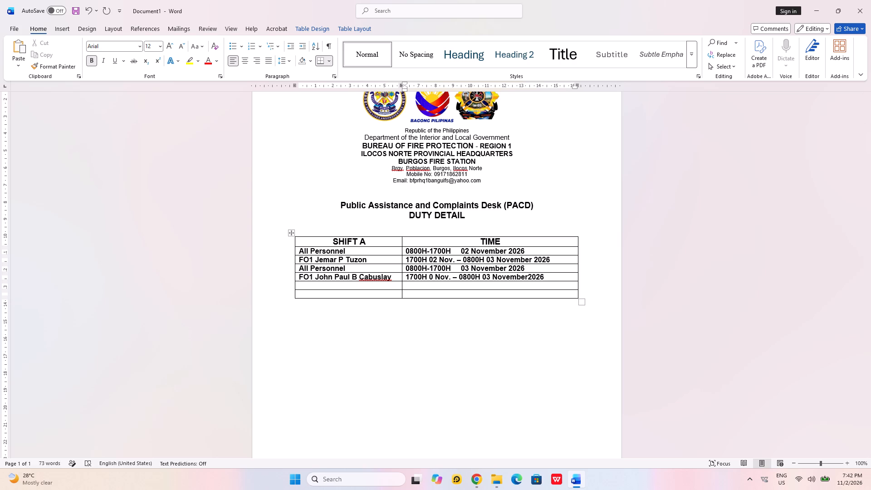
key("3")
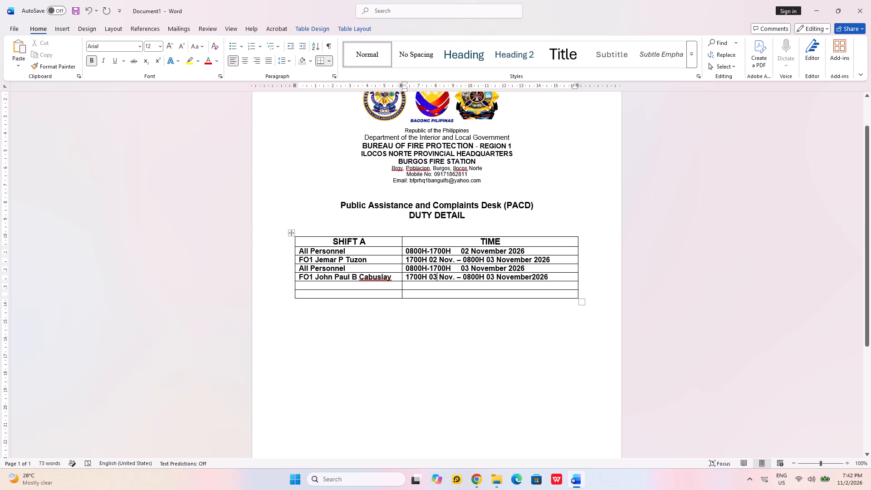
left_click(495, 276)
key("BackSpace")
key("4")
Copy All Personnel from the third duty row into the empty SHIFT A cell of the fifth duty row.
left_click_drag(356, 269, 298, 269)
key("ctrl+c")
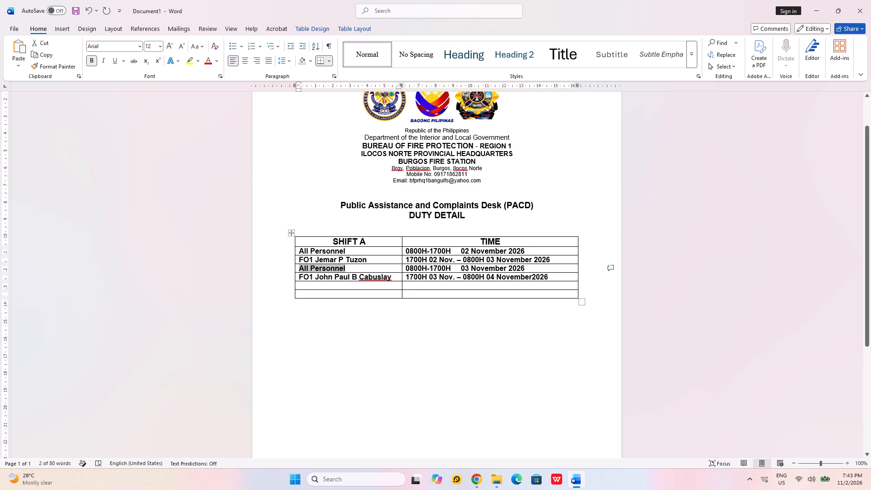
left_click(306, 284)
key("ctrl+v")
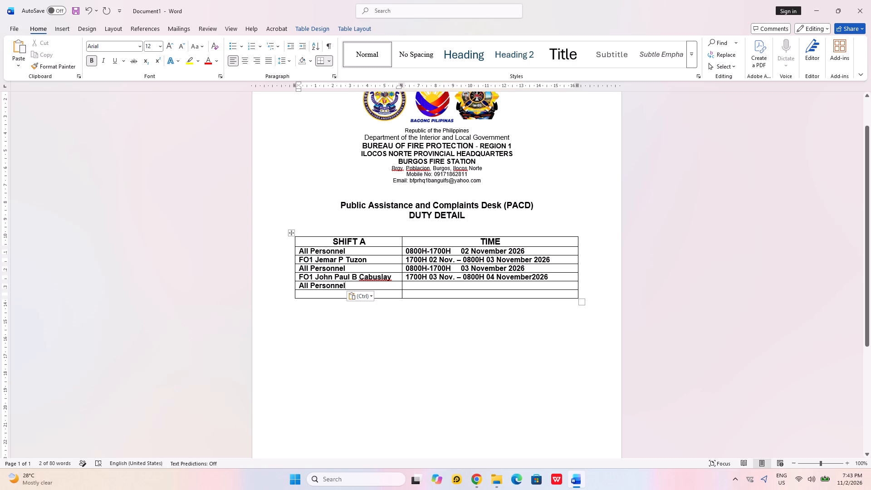
Enter 0800H-1700H followed by five spaces in the fifth duty row's TIME cell.
left_click(407, 285)
type("0800")
key("shift+h")
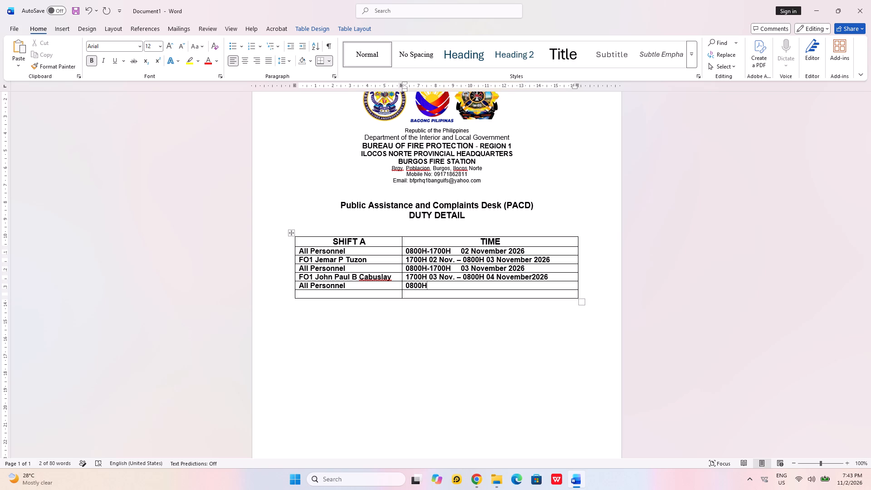
type("-1700H")
key("space")
key("space")
key("space")
key("space")
key("space")
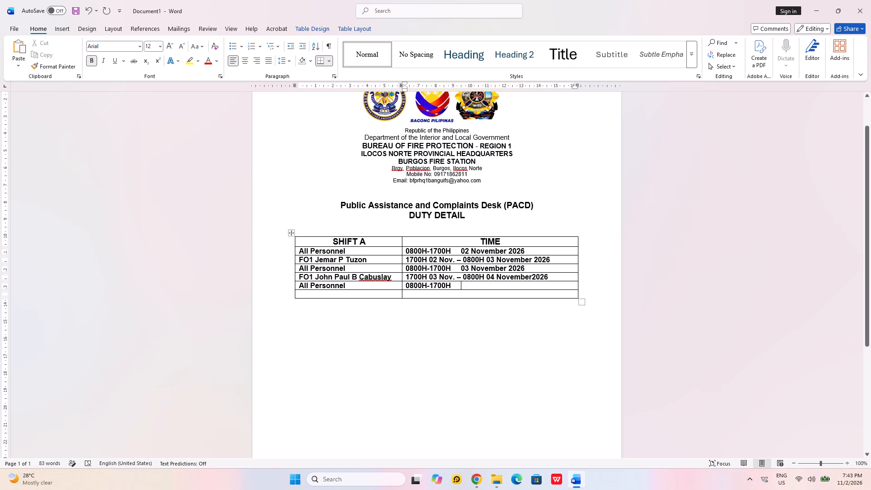
Insert a space between November and 2026 in the fourth duty row's TIME entry.
left_click(531, 276)
key("space")
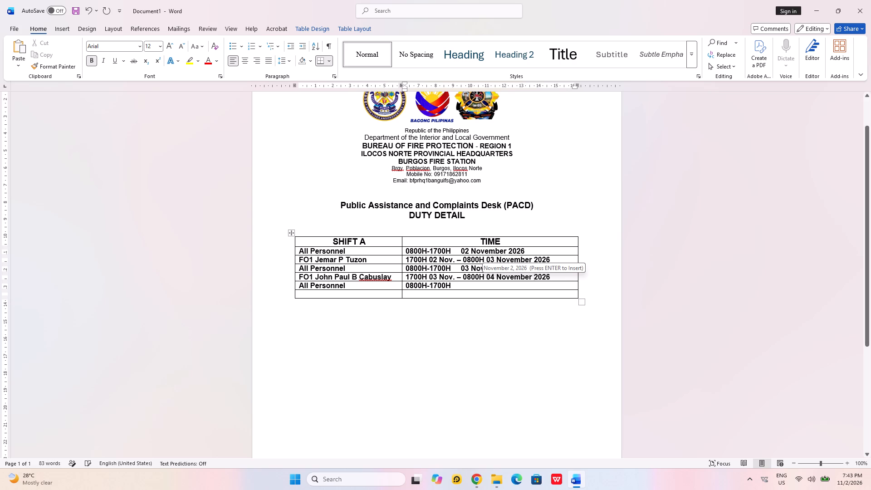
Add the date 04 November 2026 after the spaces in the fifth duty row's TIME entry.
left_click(465, 284)
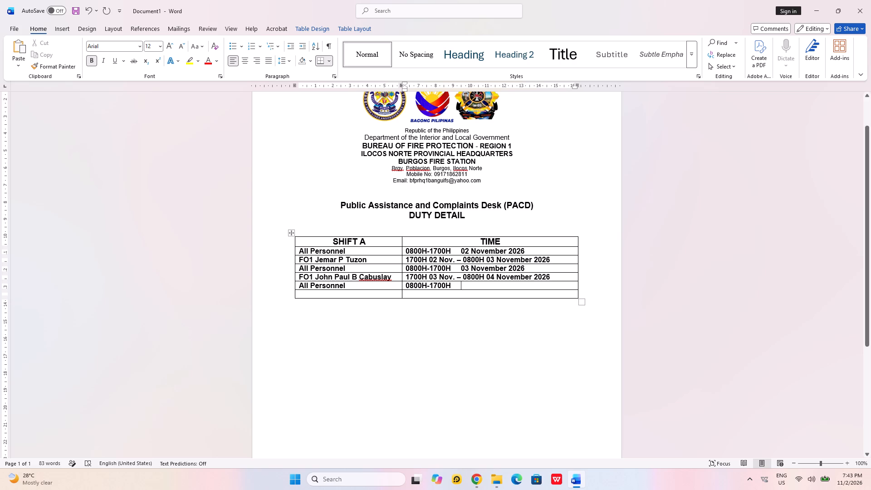
type("04")
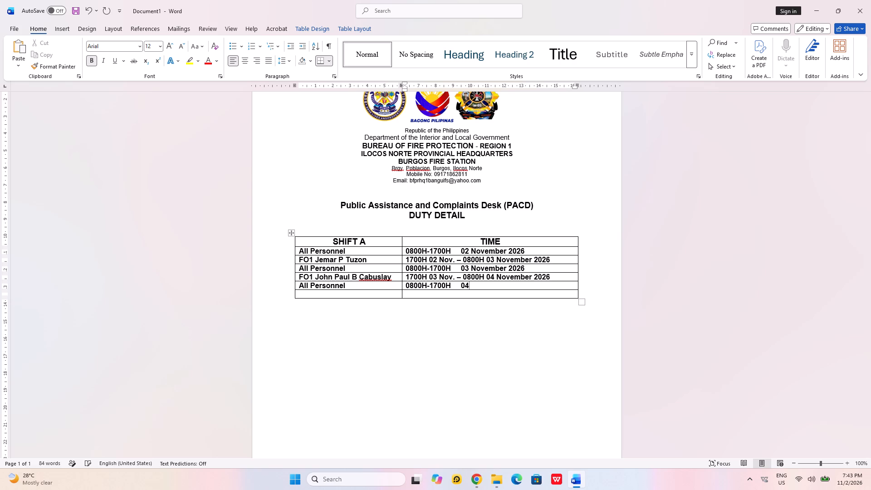
key("space")
type("November 2026")
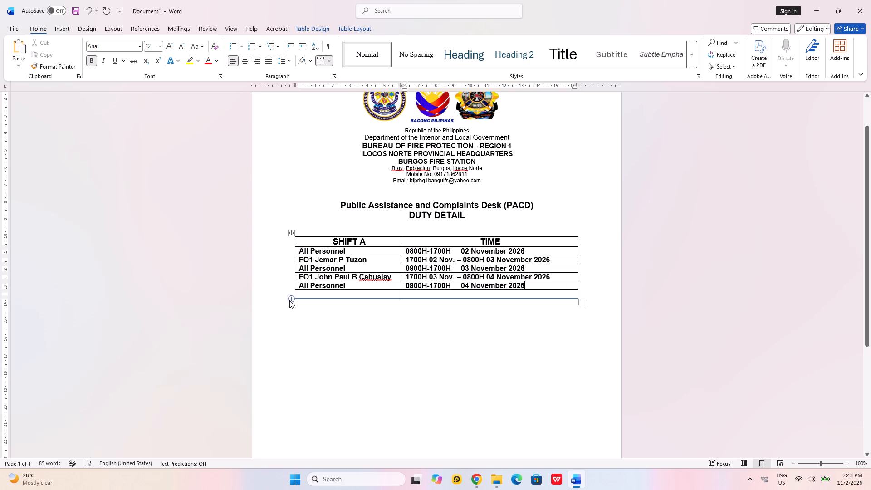
Add nine empty rows at the bottom of the duty table.
triple_click(290, 298)
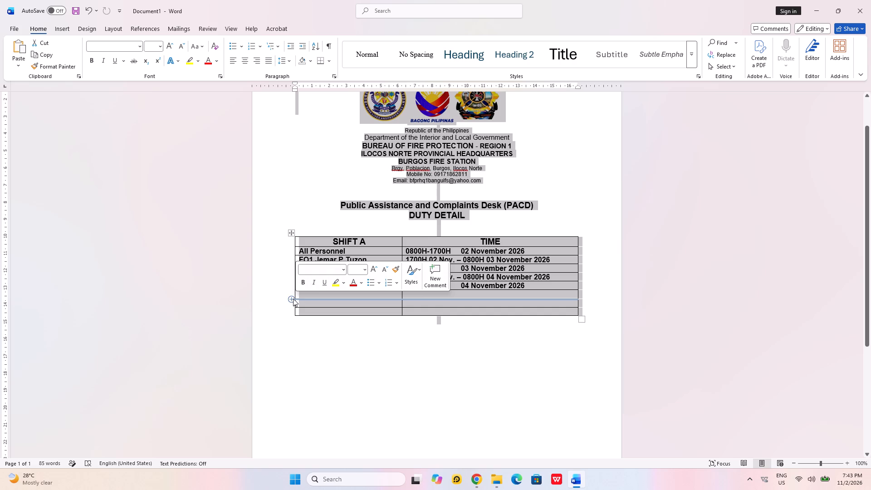
triple_click(293, 299)
triple_click(293, 299)
triple_click(293, 299)
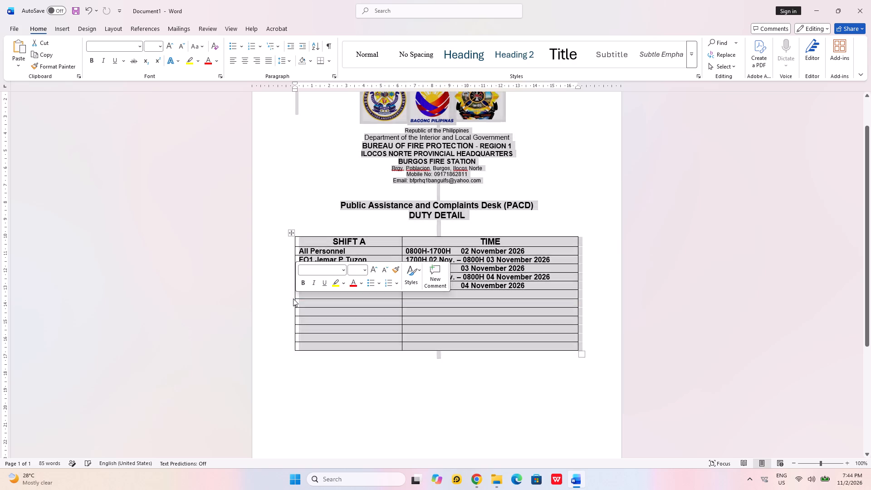
triple_click(293, 299)
left_click(293, 299)
left_click(445, 344)
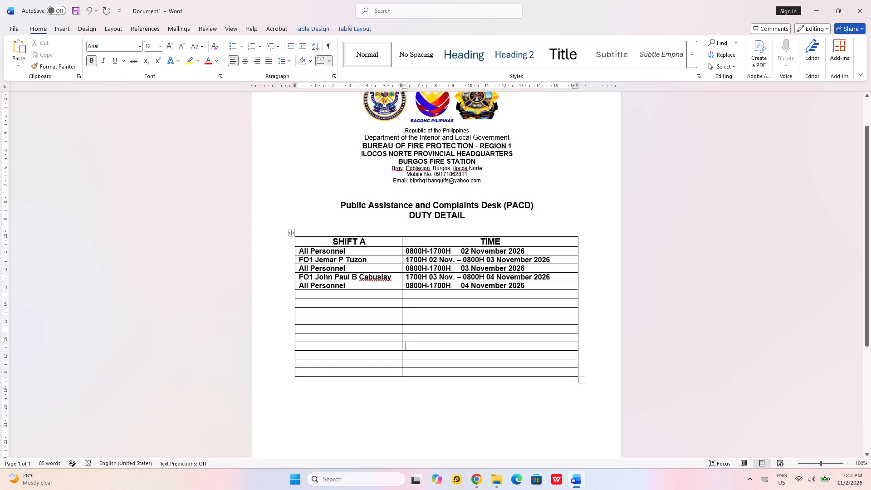
Place the text cursor in the first empty SHIFT A cell, directly below the fifth duty row.
left_click(329, 294)
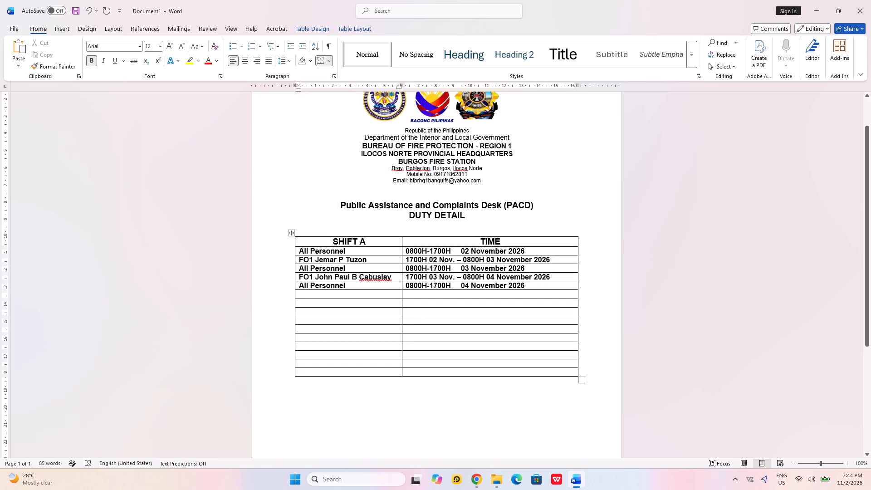
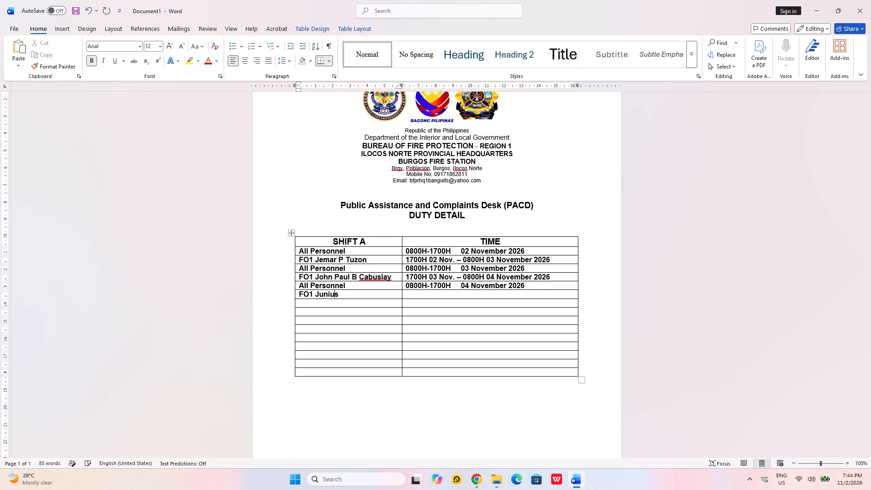
Complete the FO1's name in the sixth duty row's SHIFT A cell with the surname and the middle initial A before it.
type("Ortega")
key("space")
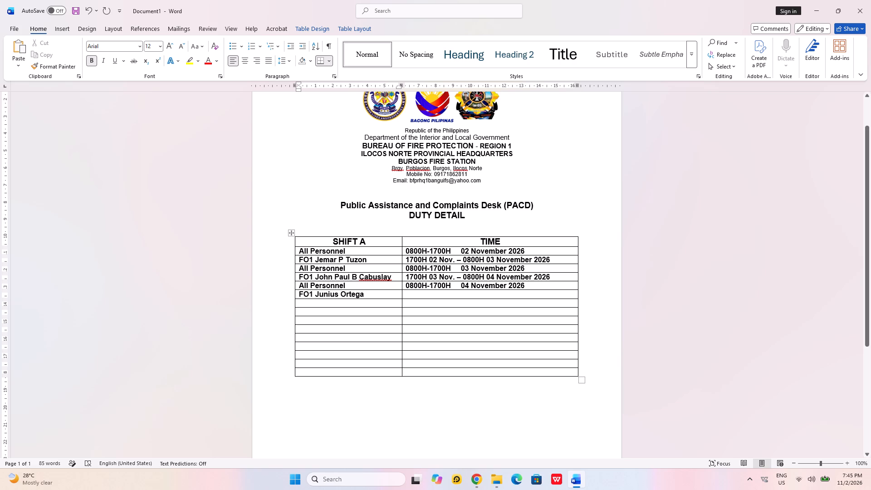
left_click(342, 293)
key("shift+a")
key("space")
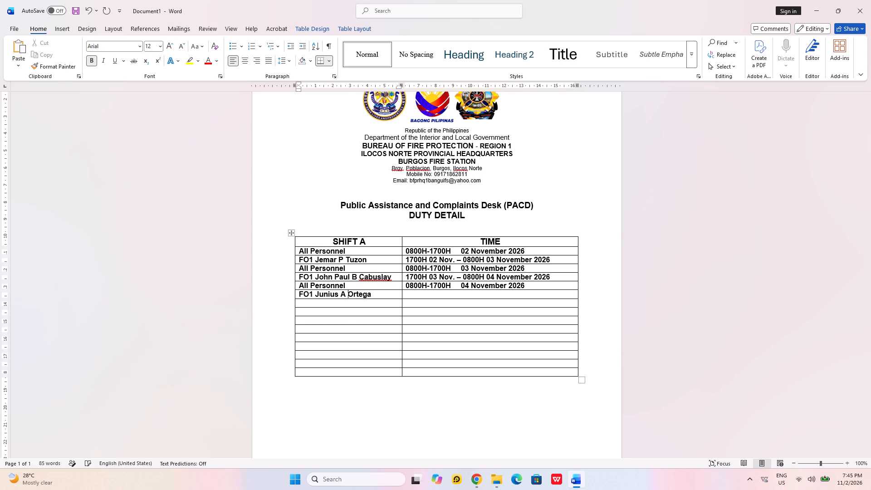
Enter the duty start 1700H 04 Nov. in the sixth duty row's TIME cell.
left_click(416, 297)
key("1")
key("7")
key("0")
key("0")
key("shift+h")
key("space")
key("0")
key("4")
key("space")
key("n")
key("o")
key("v")
key("BackSpace")
key("BackSpace")
key("BackSpace")
key("shift+n")
key("o")
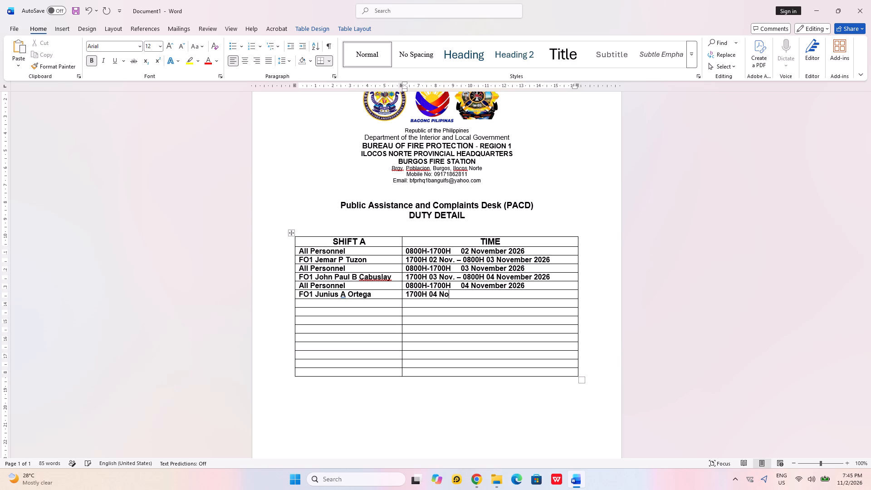
key("v")
key("period")
Add a hyphen and the end date 05 November 2026 to the sixth duty row's TIME entry.
key("minus")
key("space")
key("0")
key("5")
key("space")
key("shift+n")
key("o")
key("v")
key("e")
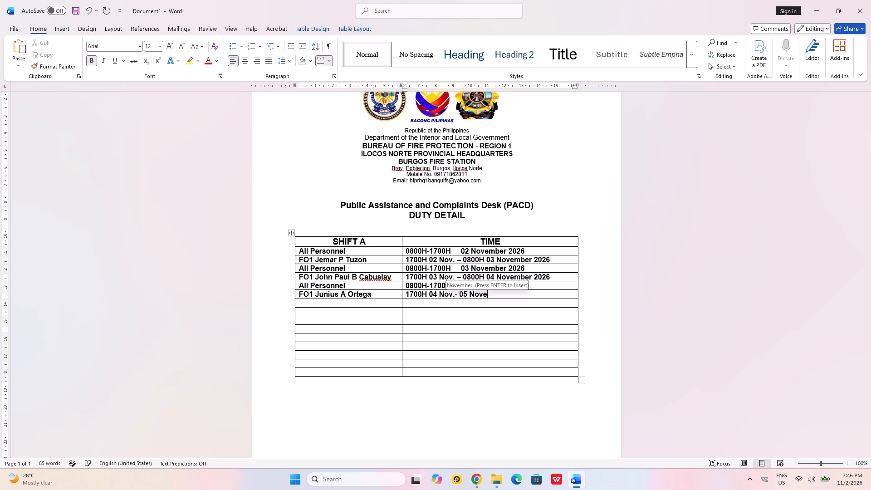
key("m")
key("b")
key("e")
key("r")
key("space")
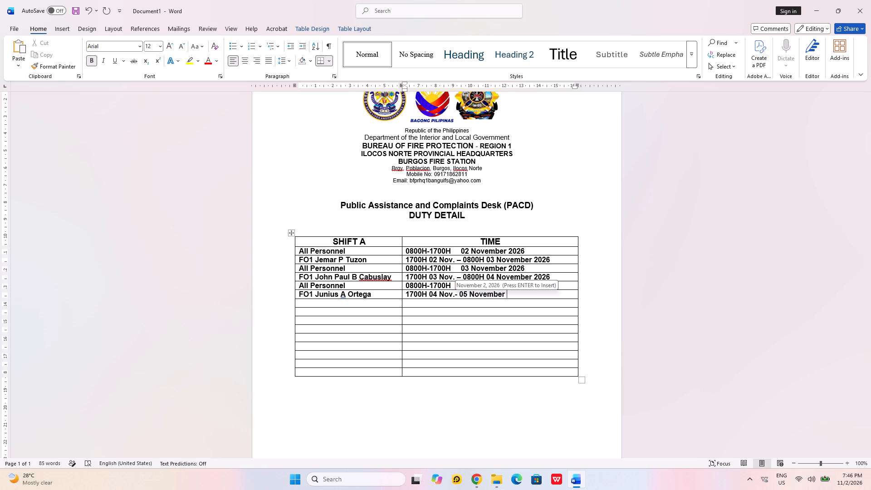
type("20")
key("2")
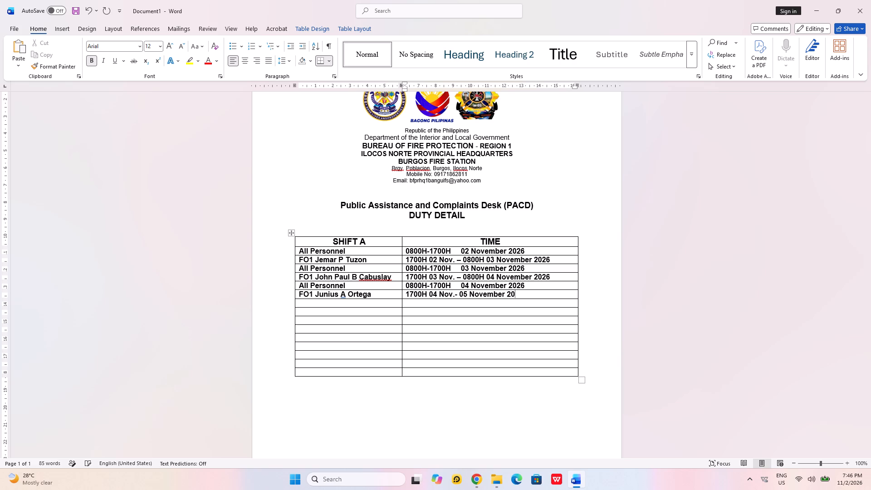
key("6")
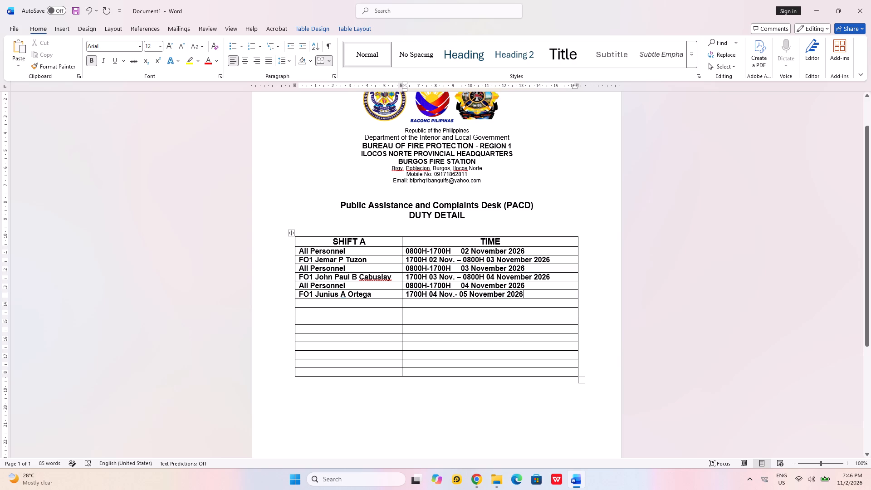
Insert the end time 0800H before 05 November 2026 in the sixth duty row's TIME entry.
left_click(460, 294)
type("0800H")
key("space")
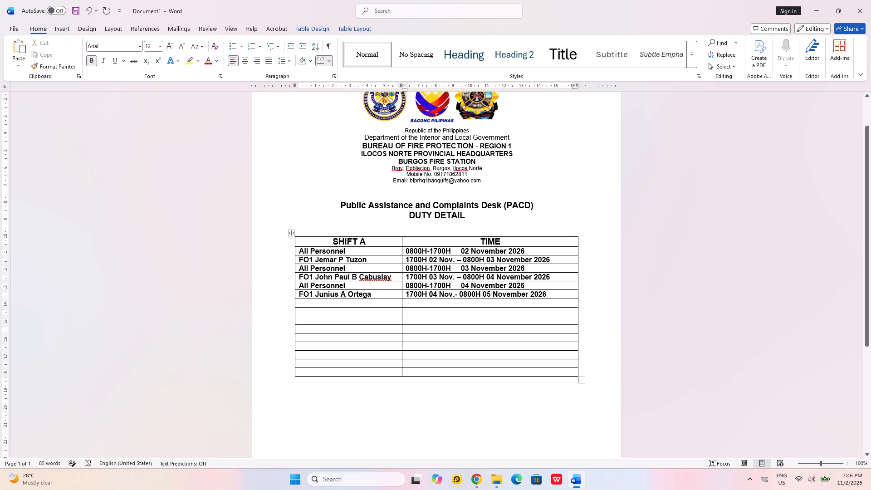
Add an extra space before 02 and before 03 in the second duty row's TIME entry.
left_click(430, 259)
key("space")
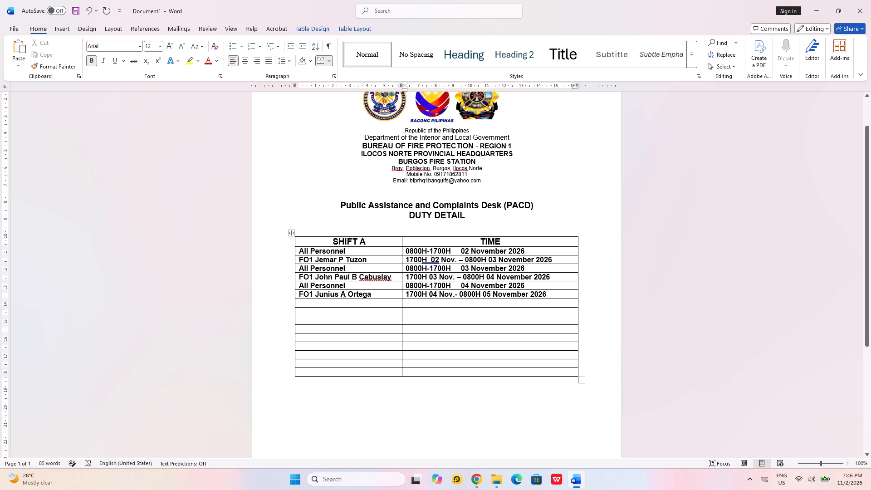
left_click(445, 275)
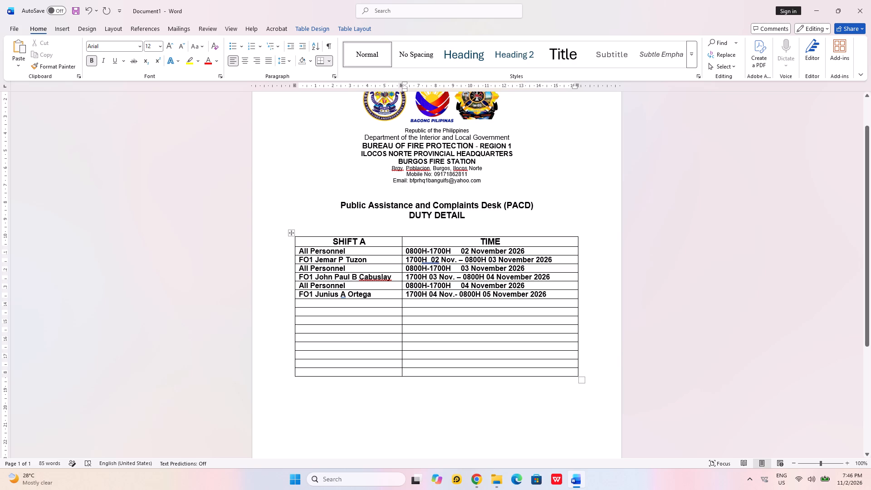
left_click(489, 259)
key("space")
Add an extra space between 03 and Nov. and between 0800H and 04 in the fourth duty row's TIME entry.
left_click(439, 277)
key("space")
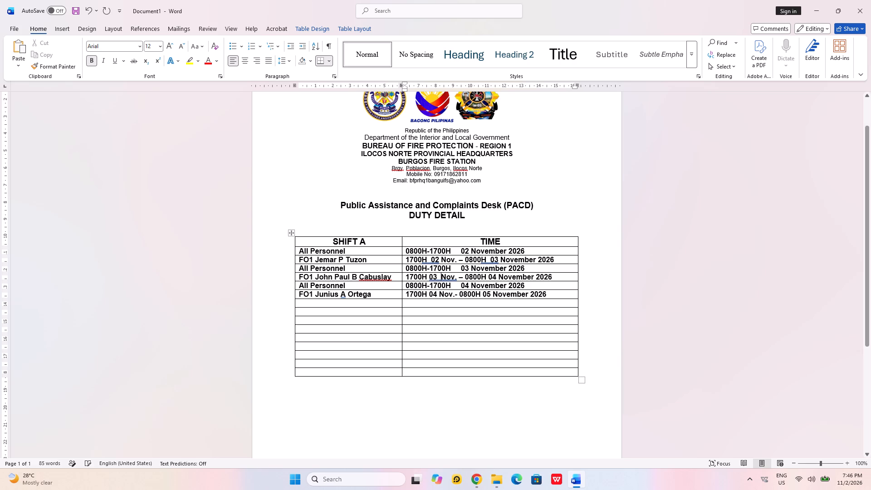
left_click(490, 277)
key("space")
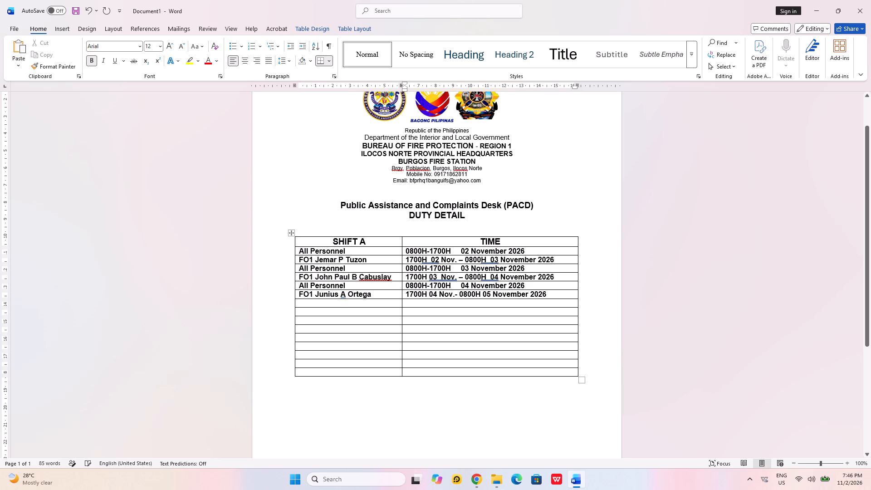
Add an extra space between 04 and Nov. and between 0800H and 05 in the sixth duty row's TIME entry.
left_click(440, 294)
key("space")
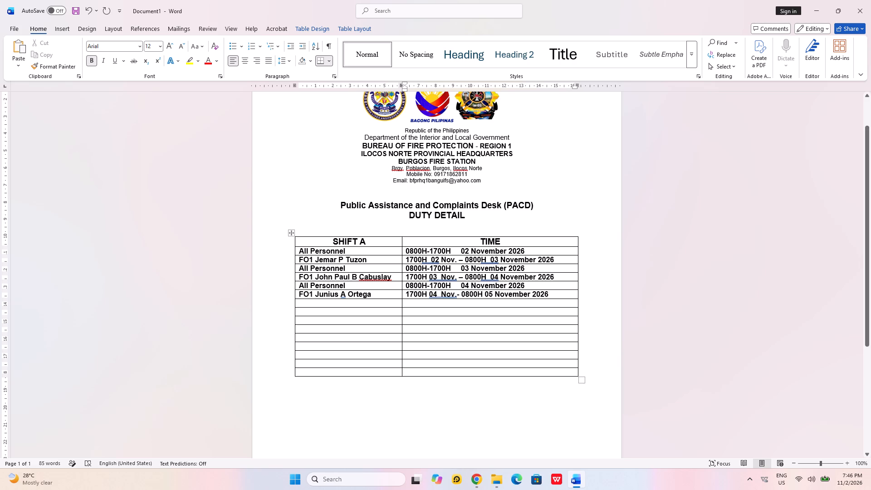
left_click(486, 293)
key("space")
left_click(548, 318)
Copy the fifth duty row's TIME entry into the seventh duty row's TIME cell.
left_click_drag(525, 286, 411, 286)
key("ctrl+c")
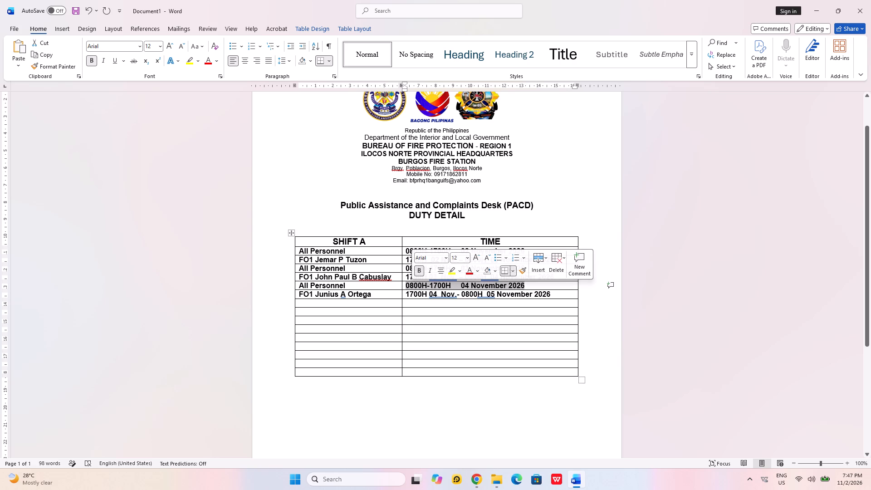
left_click(420, 304)
key("ctrl+v")
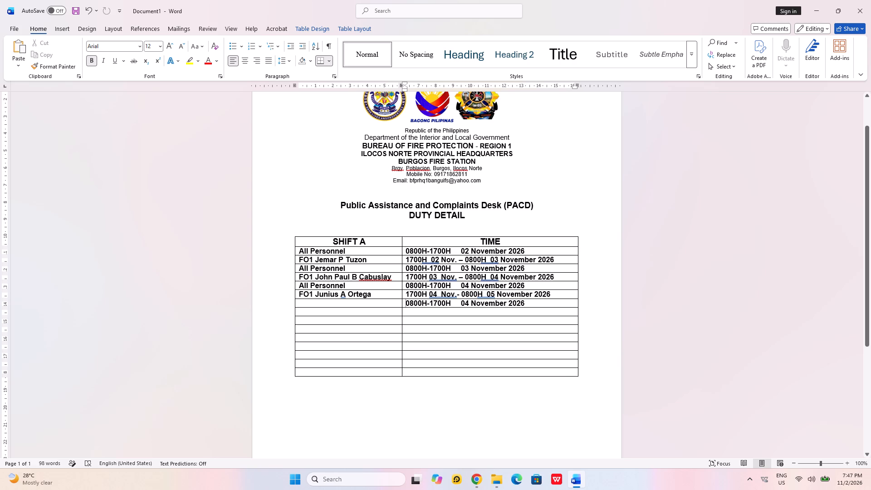
Change the day in the seventh duty row's TIME entry to 05.
left_click(469, 303)
key("BackSpace")
key("5")
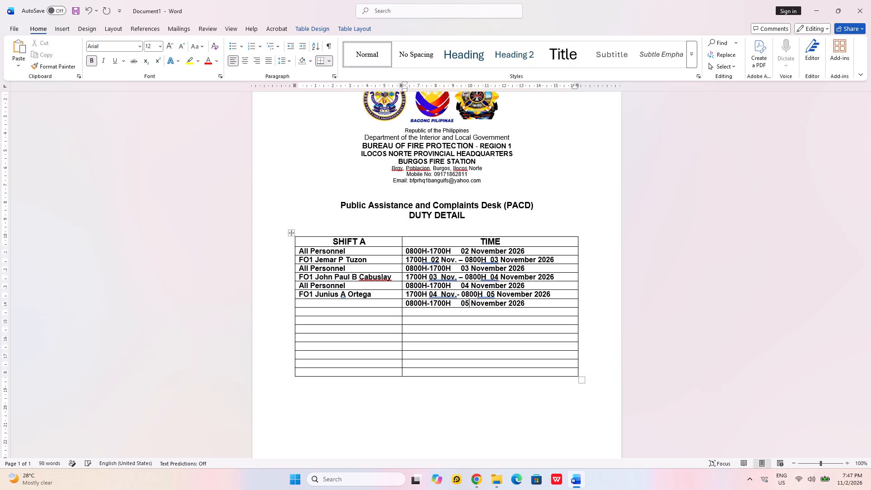
Enter All Personnel in the seventh duty row's SHIFT A cell.
left_click(367, 305)
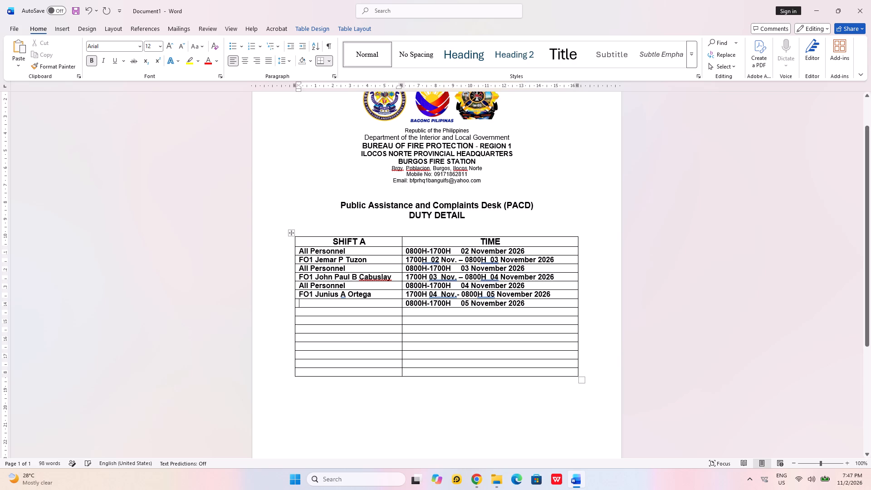
type("All")
key("space")
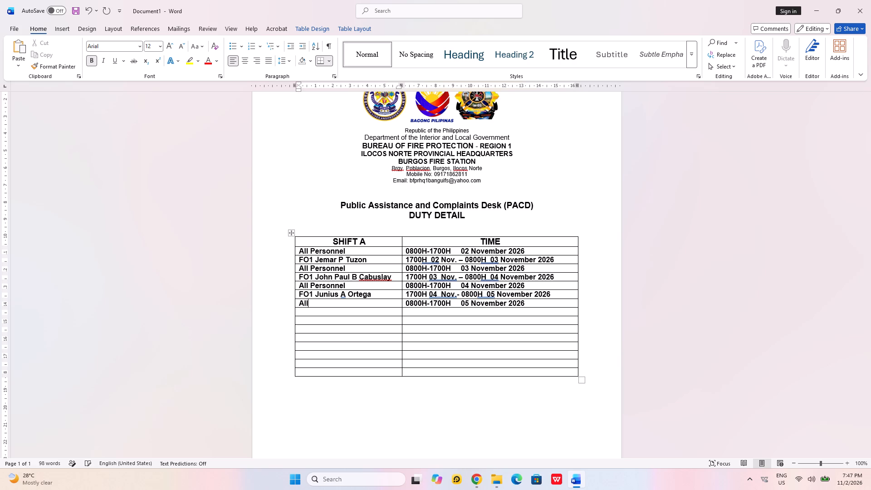
type("Personnel")
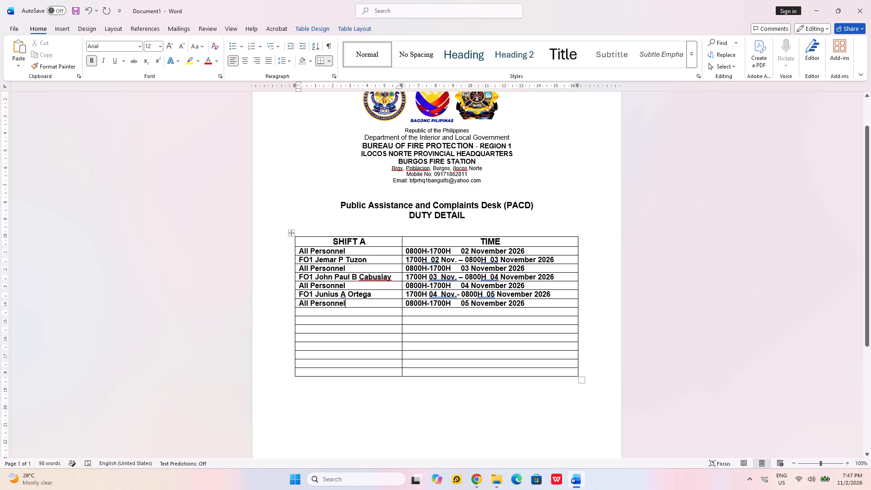
key("space")
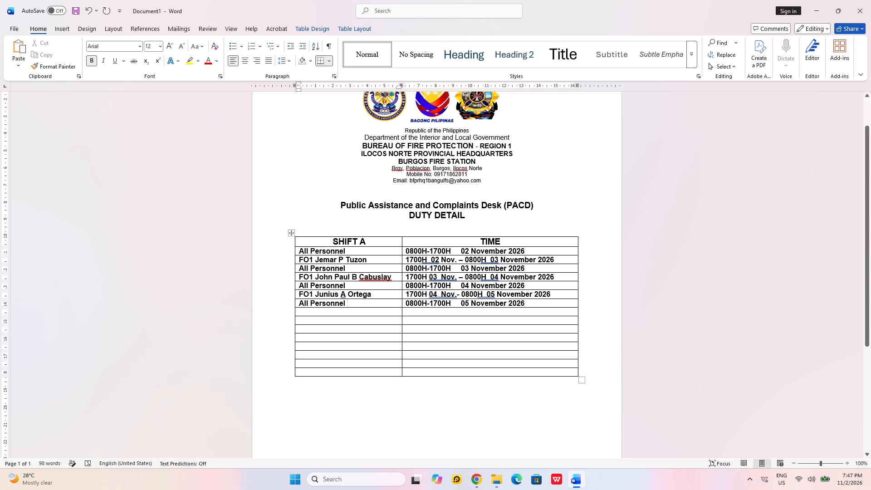
Insert the word Duty before Personnel in the first, third, fifth and seventh duty rows so each reads All Duty Personnel.
left_click(310, 252)
type("Duty")
key("space")
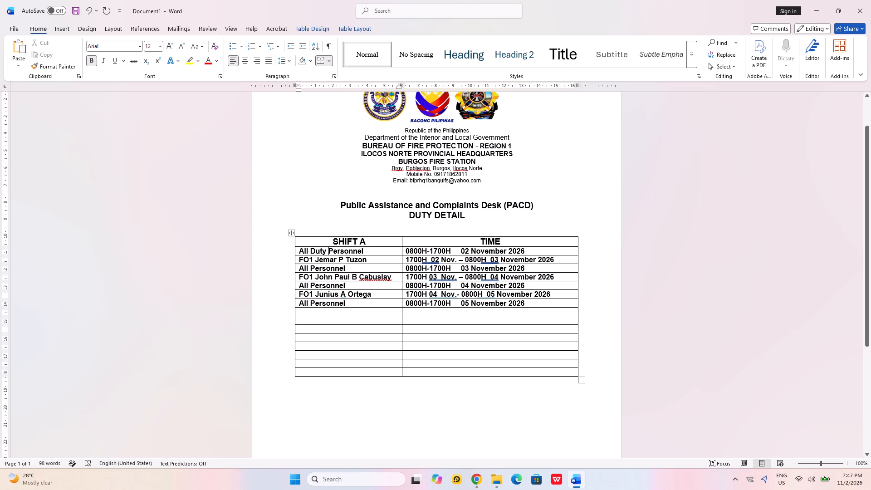
left_click(310, 268)
key("shift+d")
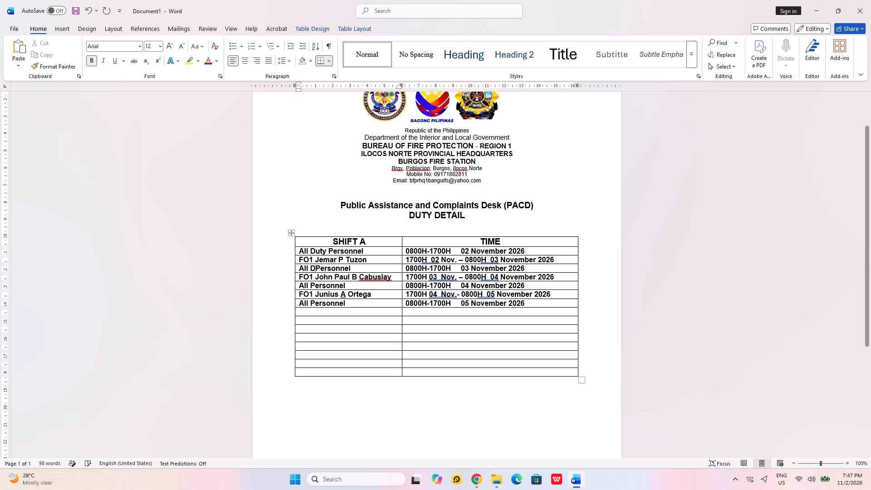
key("u")
key("t")
key("y")
key("v")
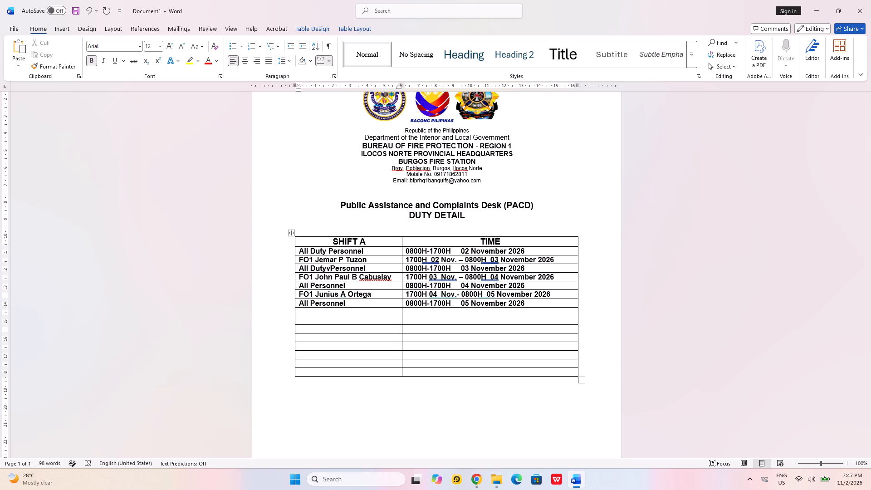
key("BackSpace")
key("space")
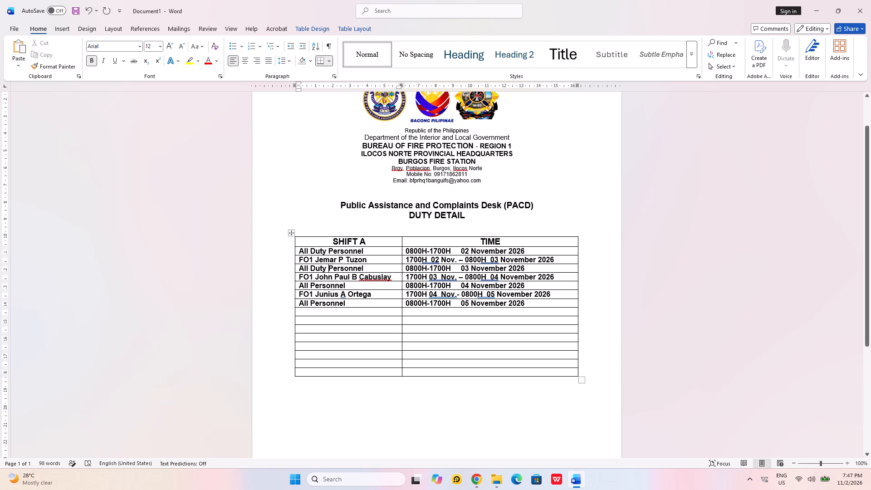
left_click(306, 287)
left_click(311, 286)
type("Duty")
key("space")
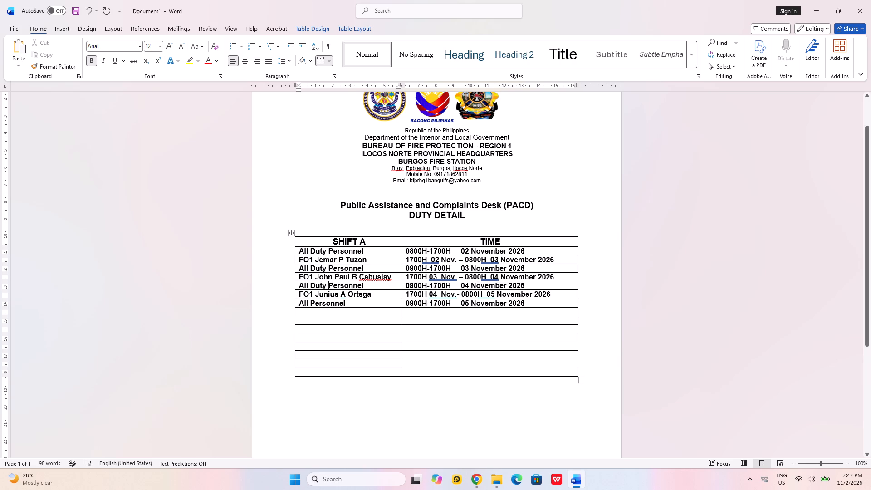
left_click(312, 302)
type("Duty")
key("space")
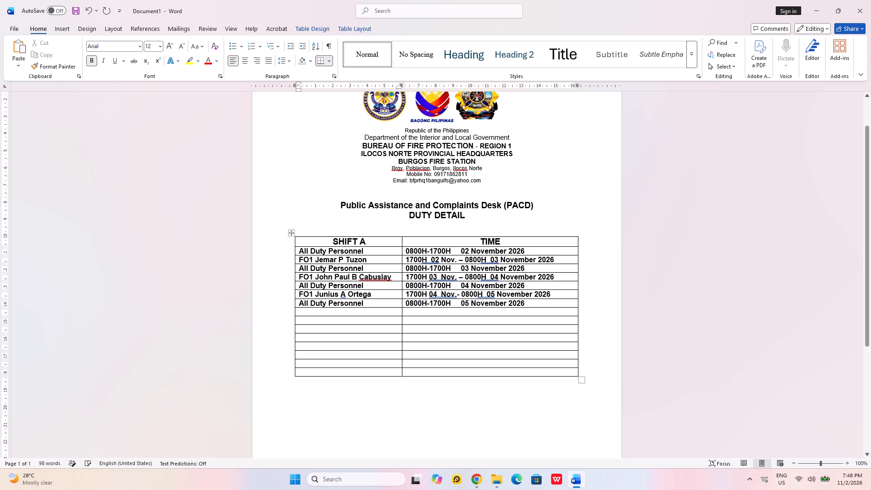
Copy the sixth duty row's TIME entry into the eighth duty row's TIME cell.
left_click(352, 318)
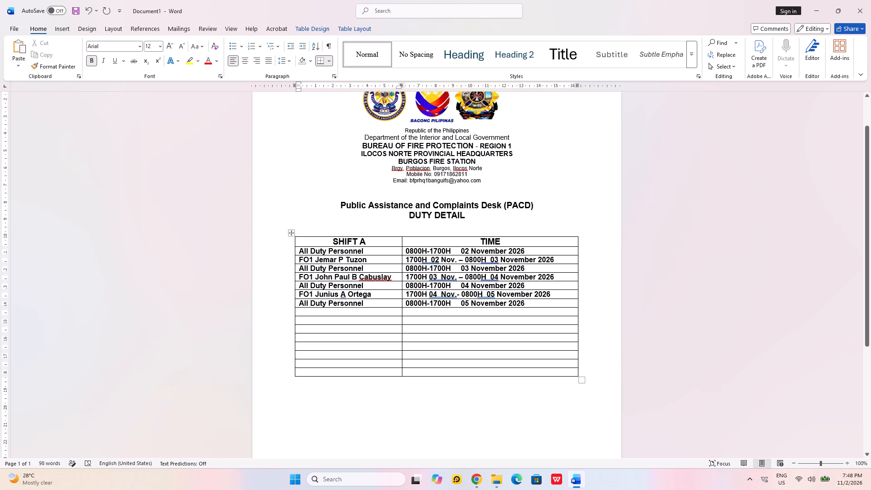
left_click_drag(553, 294, 553, 294)
left_click_drag(553, 294, 410, 294)
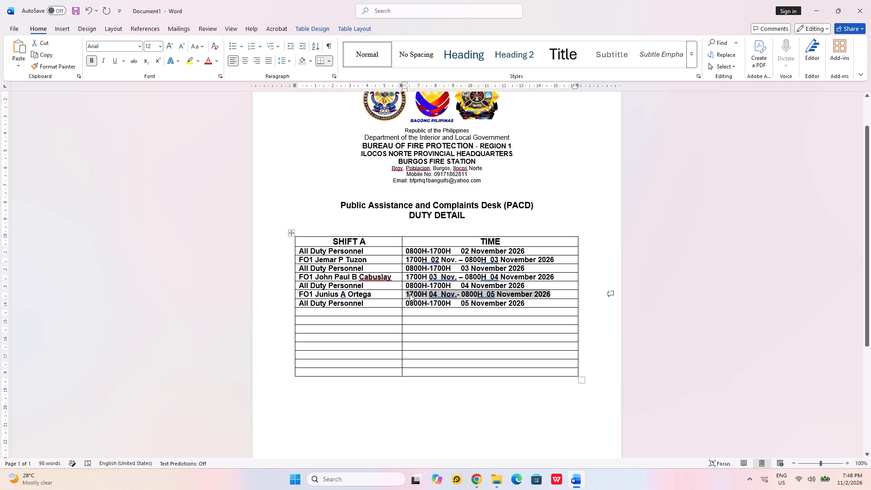
key("ctrl+c")
left_click(412, 311)
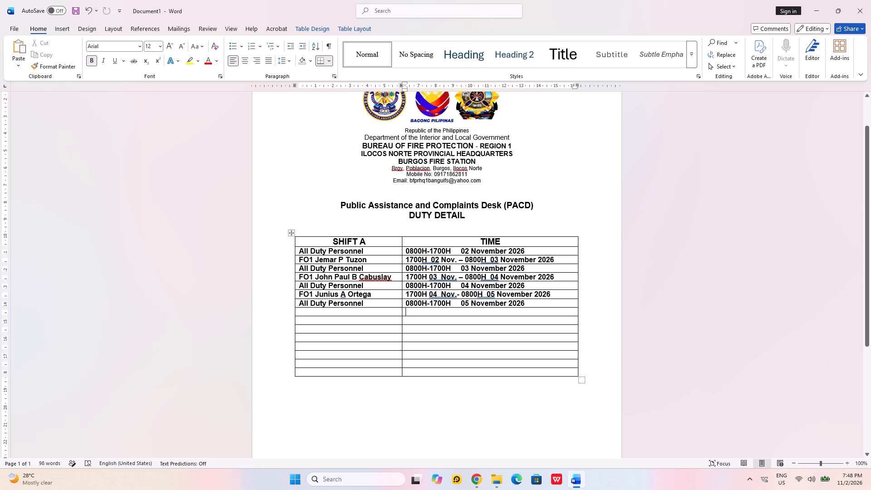
key("ctrl+v")
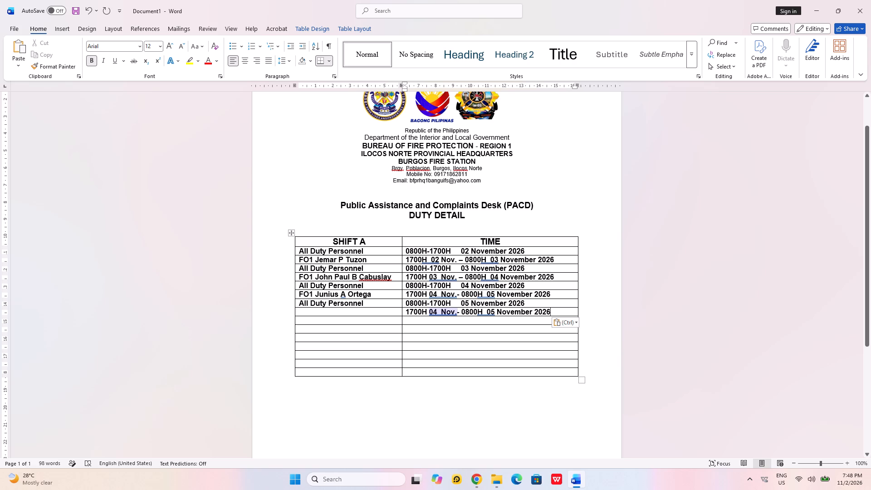
Change the days in the eighth duty row's TIME entry to 05 Nov. and 06 November 2026.
left_click(438, 312)
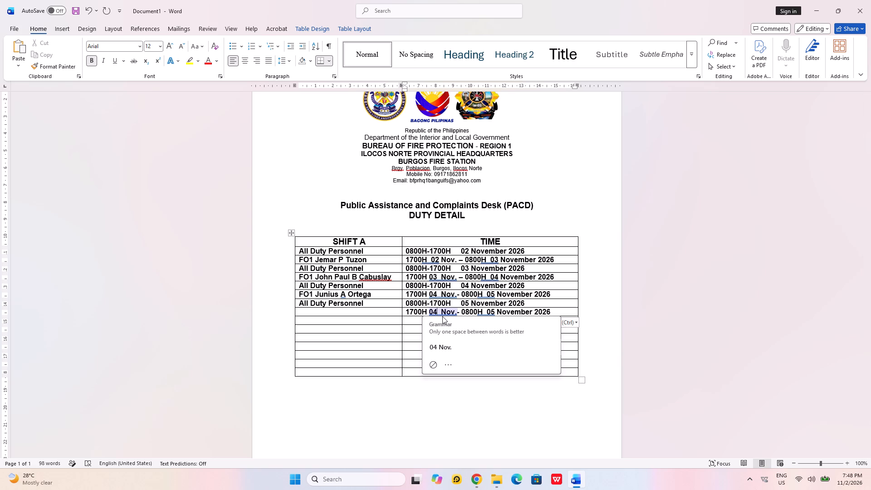
key("BackSpace")
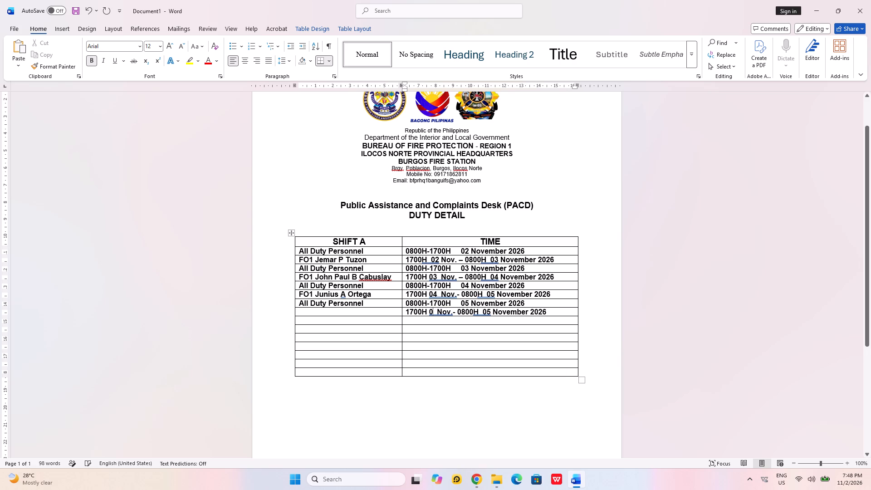
key("5")
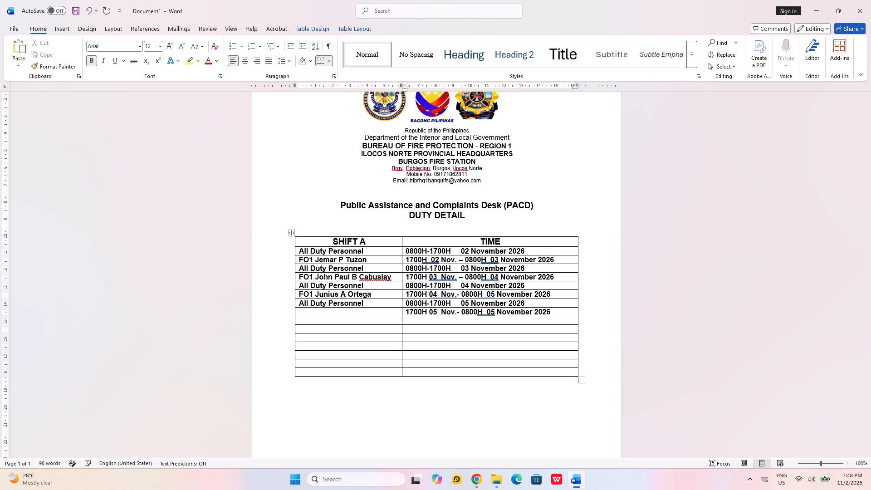
left_click(494, 312)
key("BackSpace")
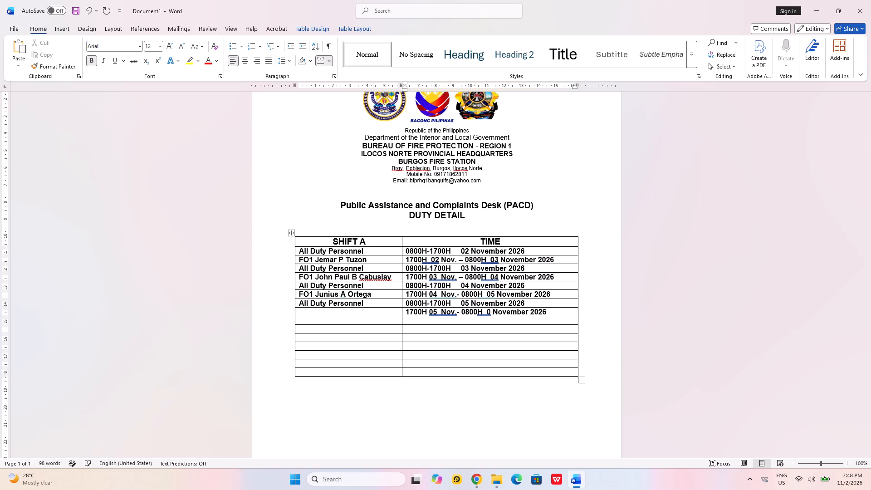
key("6")
left_click(504, 328)
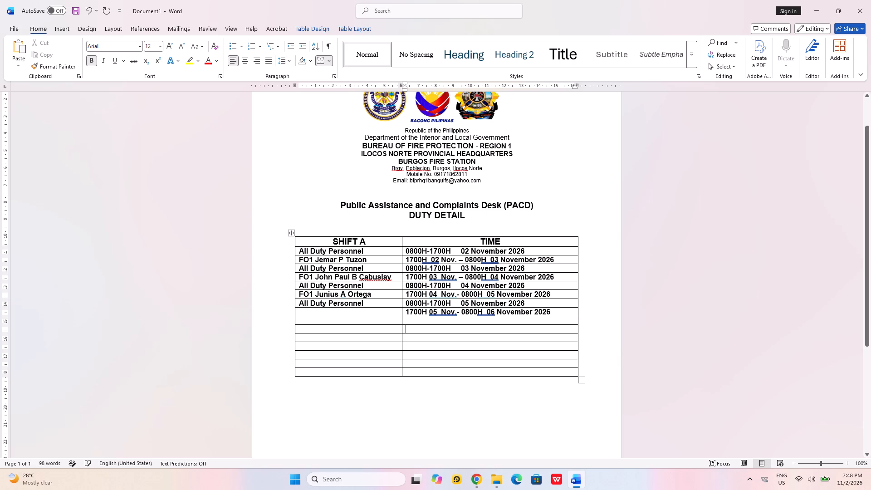
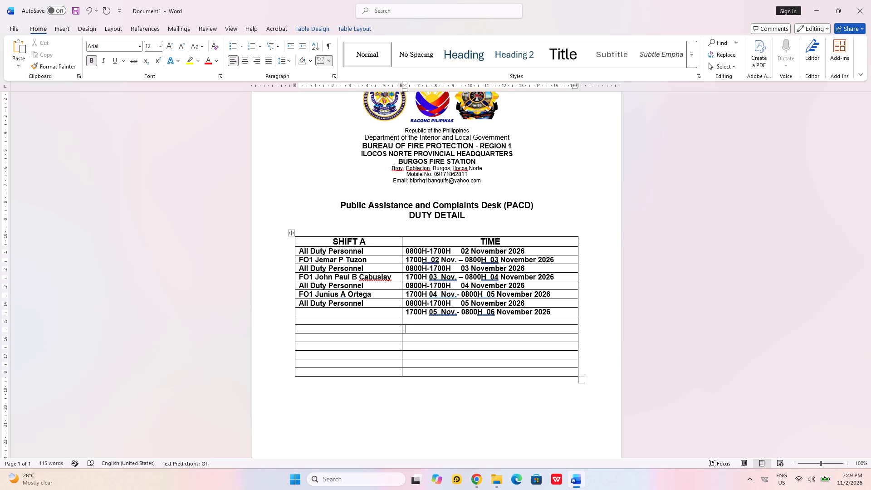
Insert a space before the dash in the TIME entries of the sixth and eighth duty rows.
left_click(457, 294)
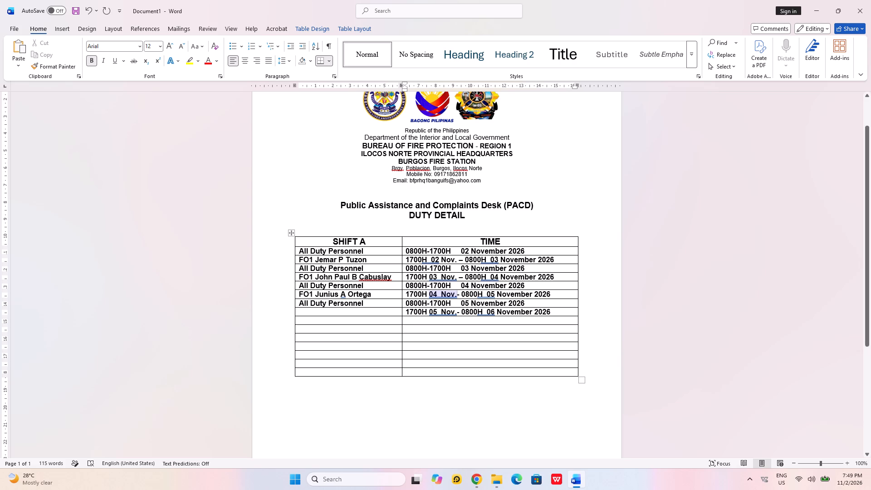
key("space")
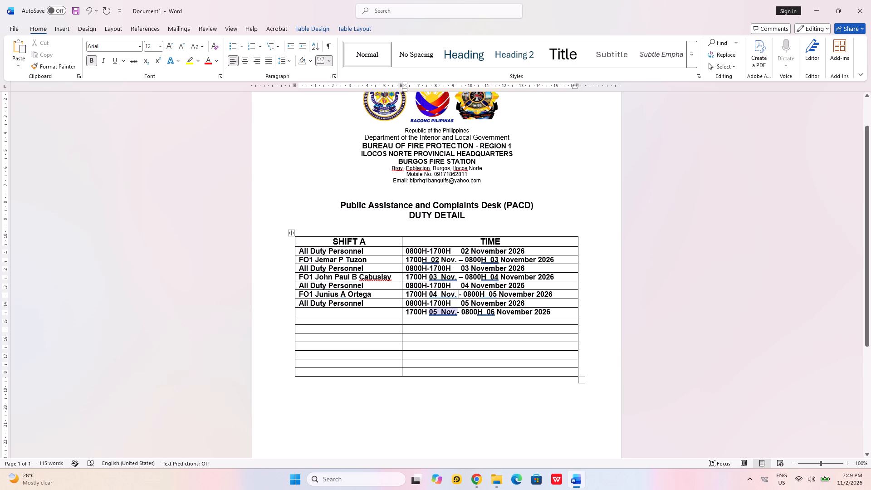
left_click(456, 312)
key("space")
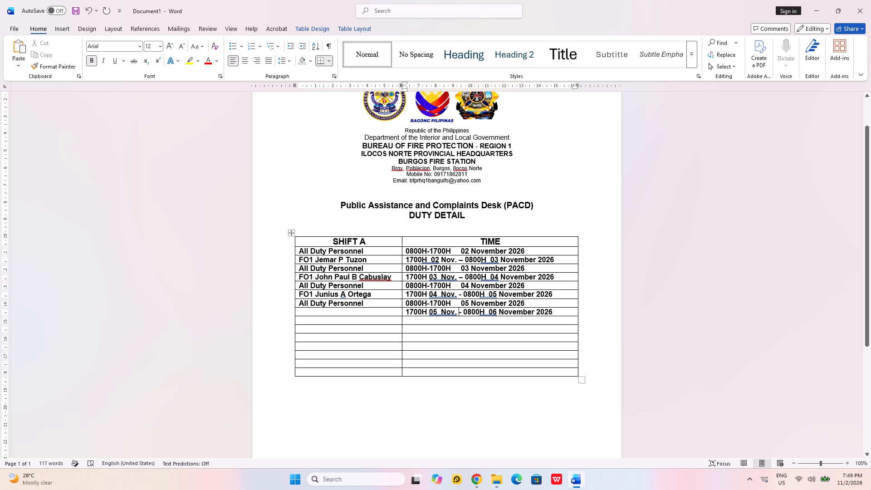
Insert 16 more blank rows among the empty rows at the bottom of the duty table.
left_click_drag(866, 141, 866, 206)
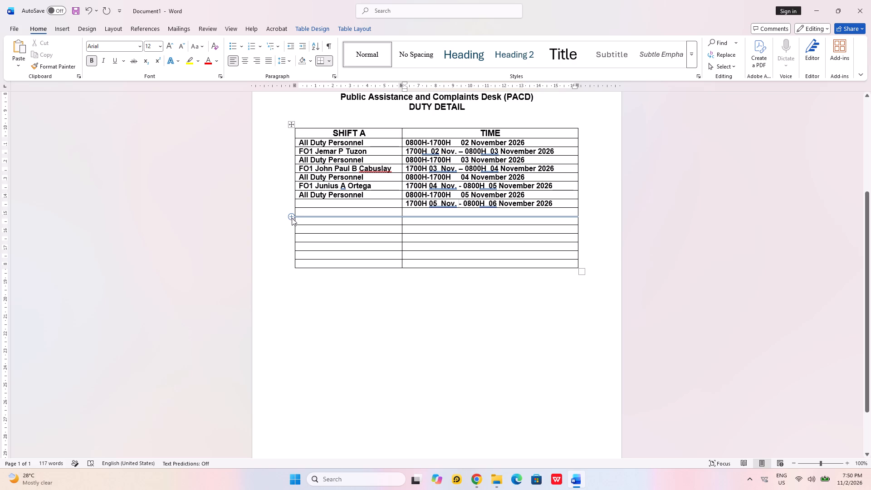
triple_click(292, 217)
double_click(291, 217)
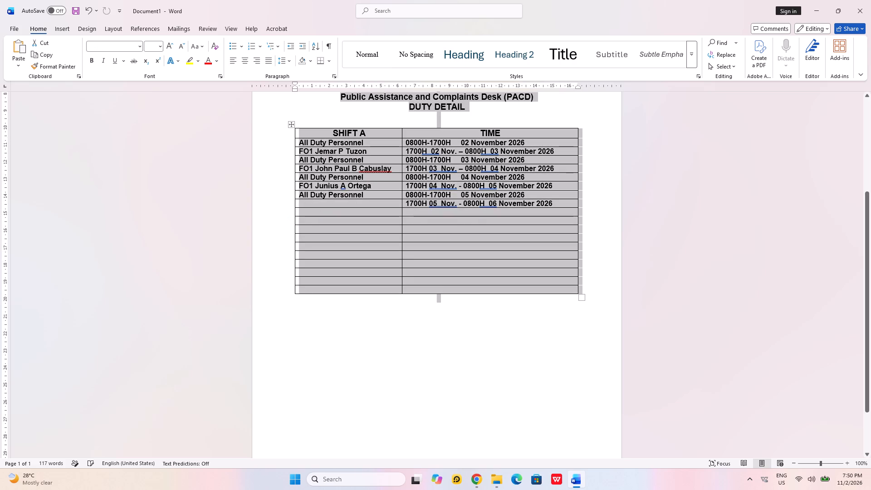
left_click(585, 280)
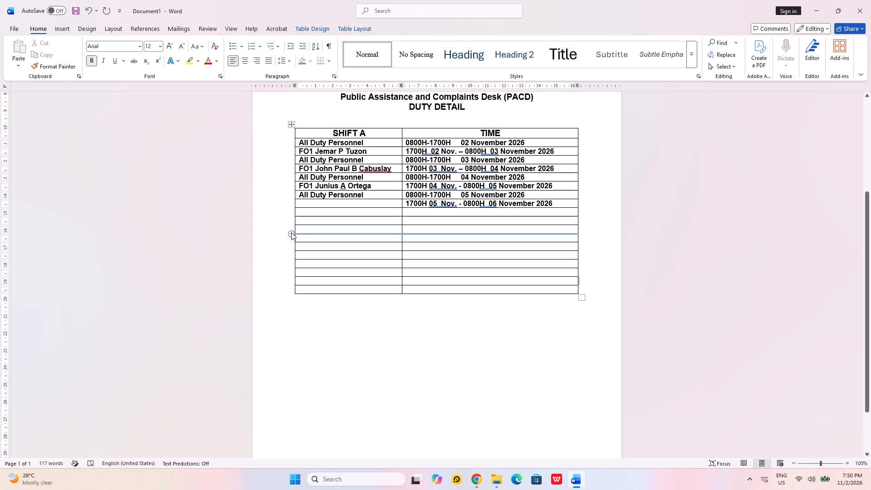
triple_click(291, 232)
triple_click(291, 232)
double_click(291, 232)
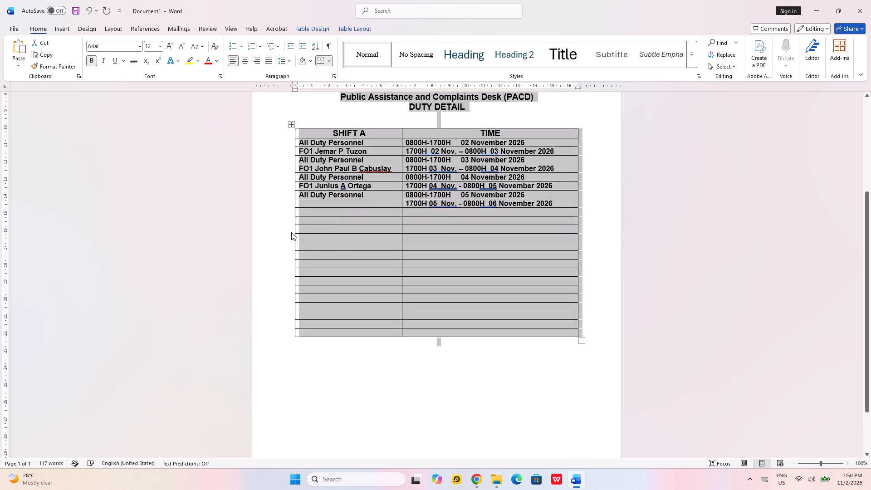
triple_click(291, 232)
triple_click(291, 232)
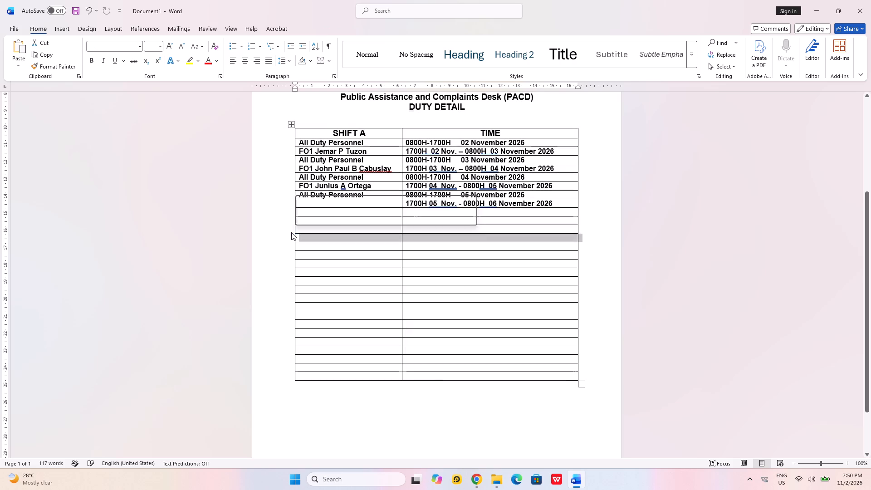
triple_click(291, 232)
left_click(291, 232)
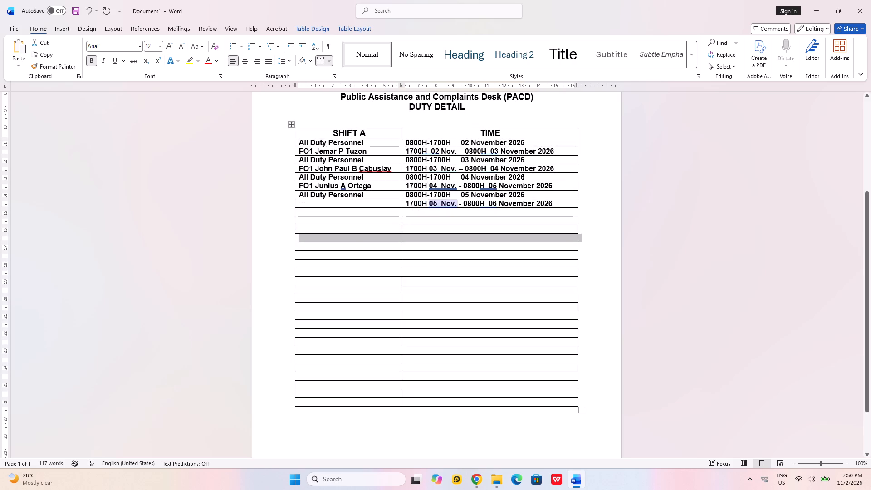
Widen the duty table by moving its left and right outer borders outward about 0.5 cm each.
left_click_drag(295, 164, 289, 165)
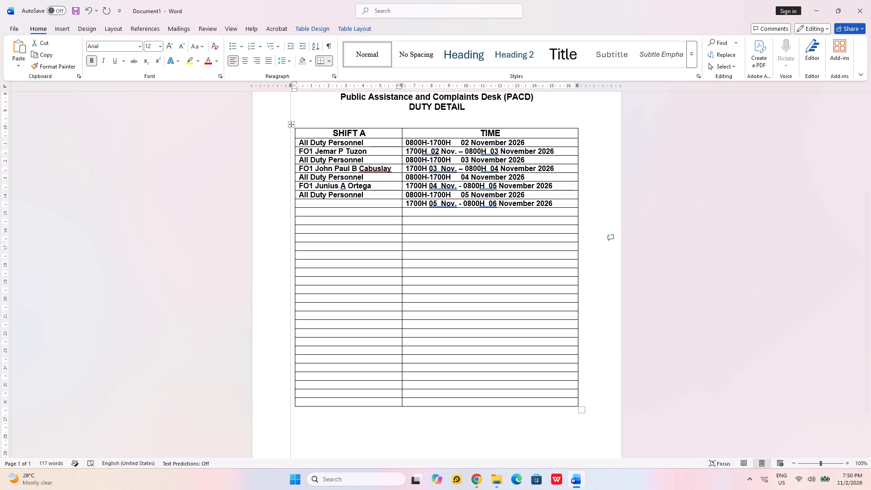
left_click_drag(289, 165, 288, 166)
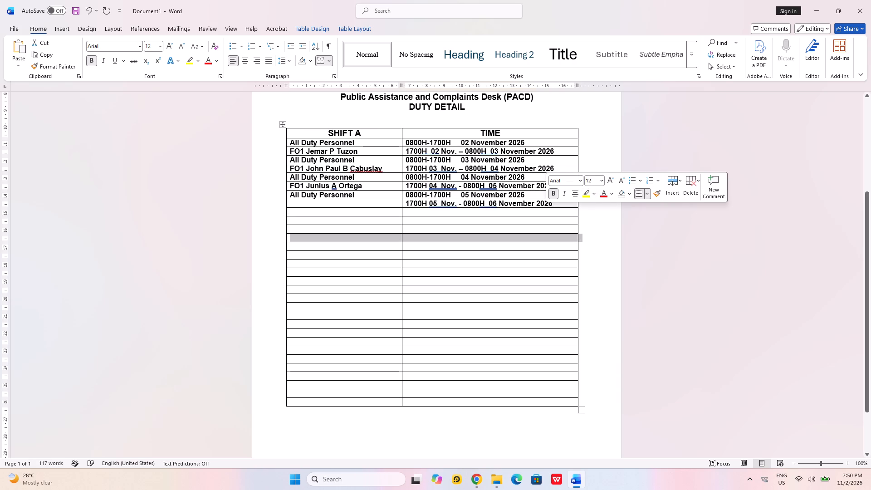
left_click_drag(577, 154, 581, 155)
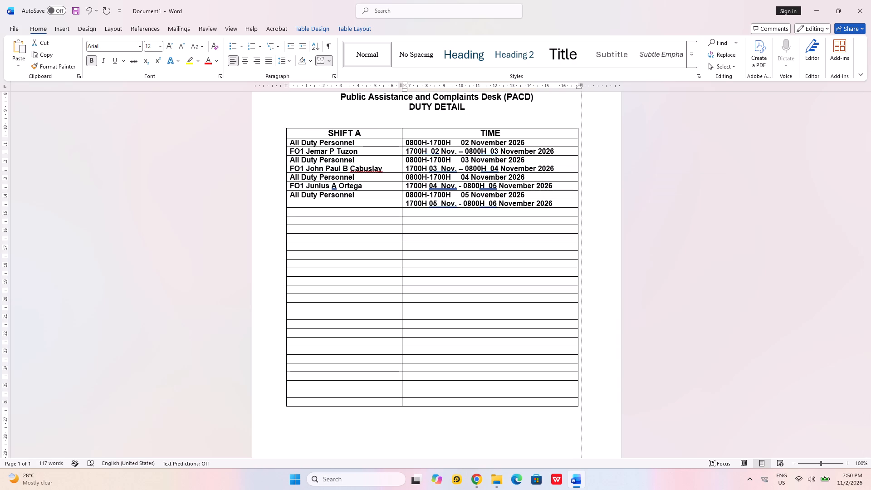
left_click_drag(581, 155, 585, 155)
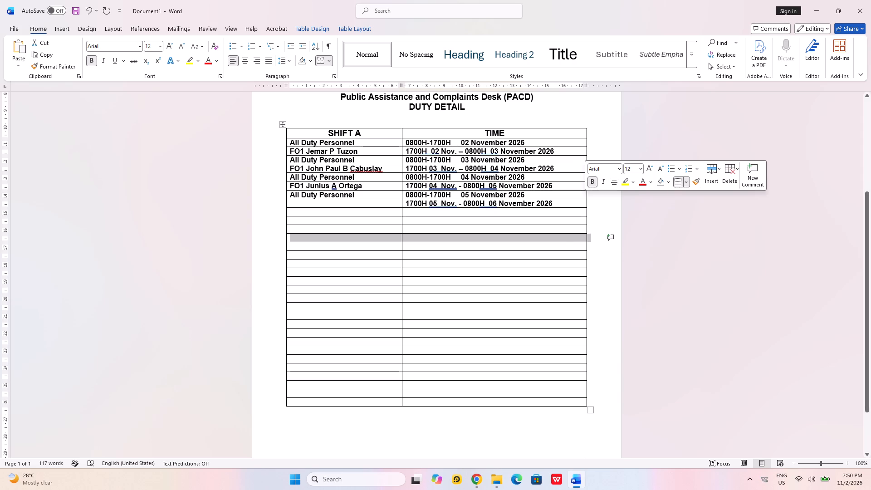
Widen the SHIFT A column slightly by moving the divider between it and the TIME column about 0.3 cm.
left_click_drag(401, 133, 405, 133)
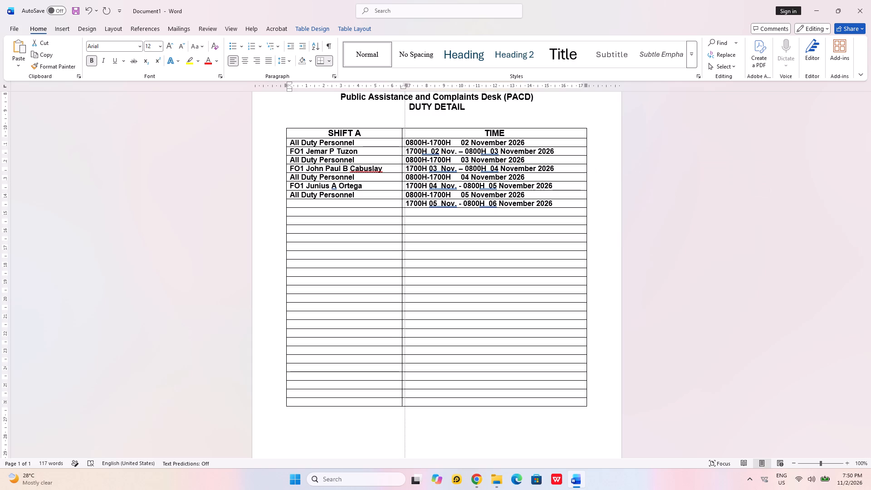
left_click_drag(405, 133, 406, 133)
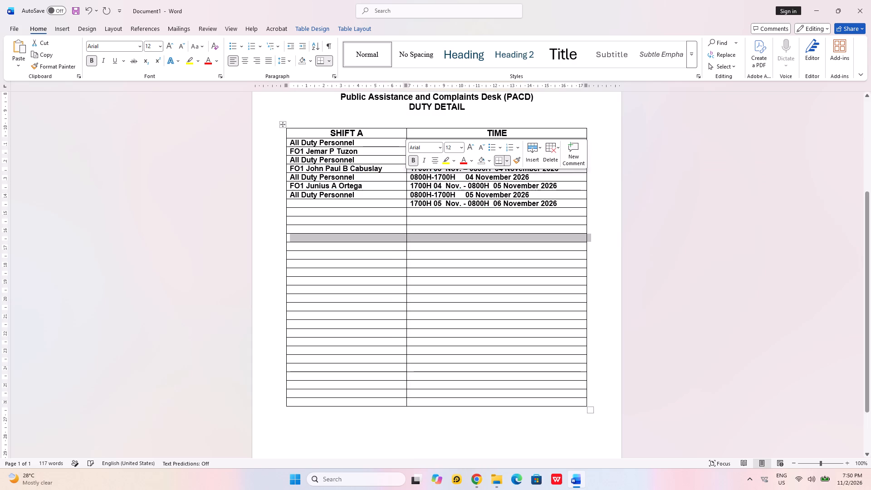
left_click(647, 184)
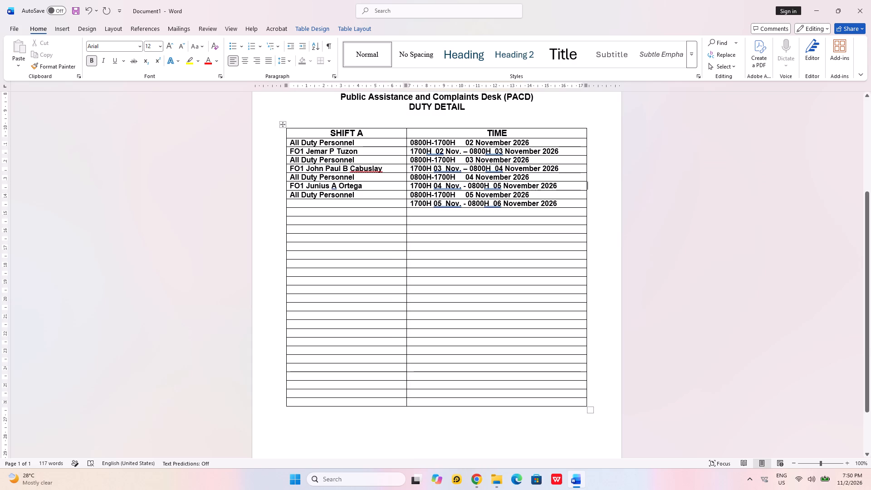
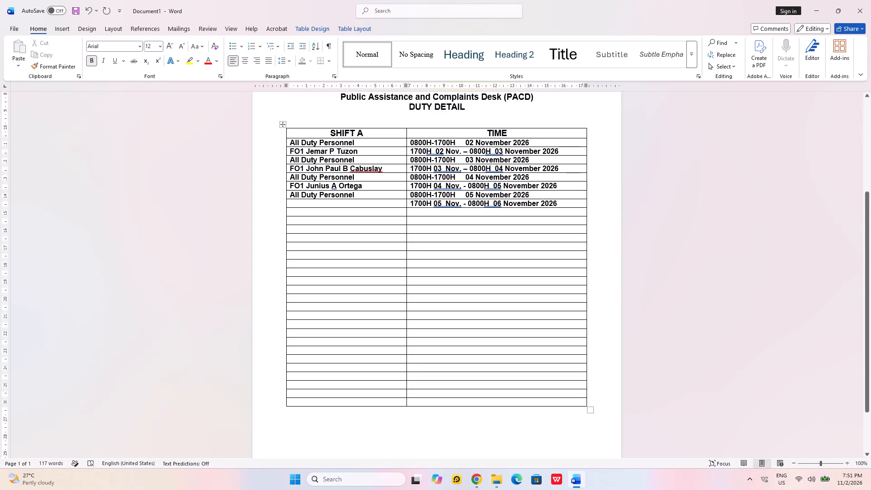
Copy the FO1 name from the 04 November night duty row into the blank SHIFT A cell of the 05 November night duty row.
left_click(346, 204)
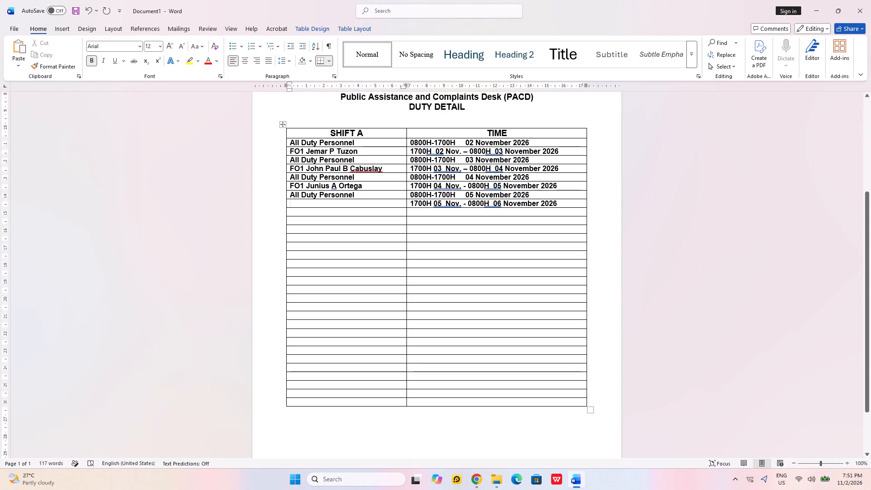
left_click_drag(362, 185, 299, 188)
key("ctrl+c")
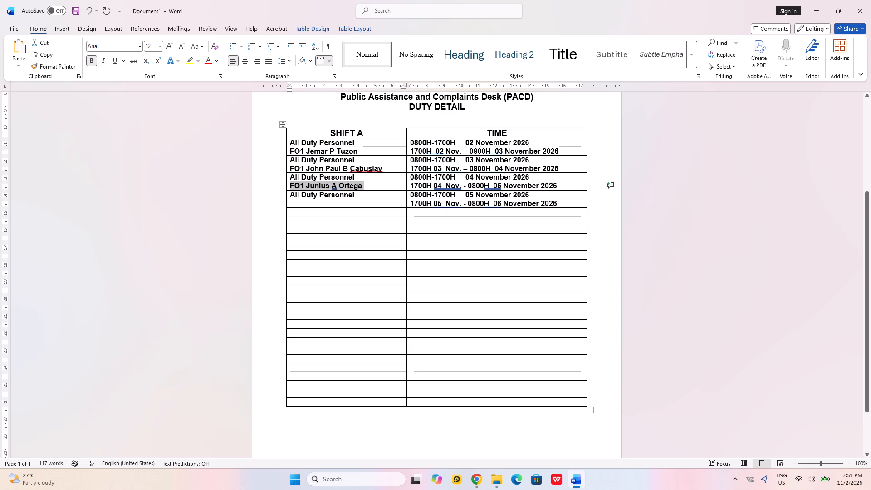
left_click(301, 201)
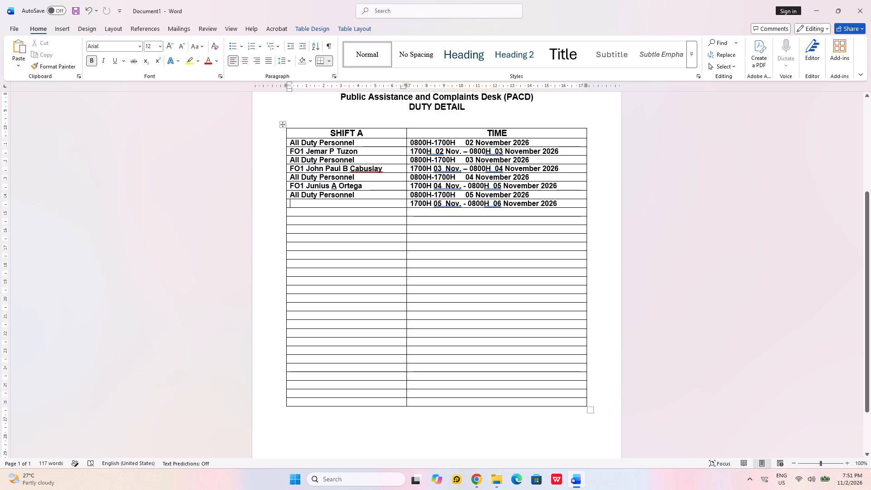
key("ctrl+v")
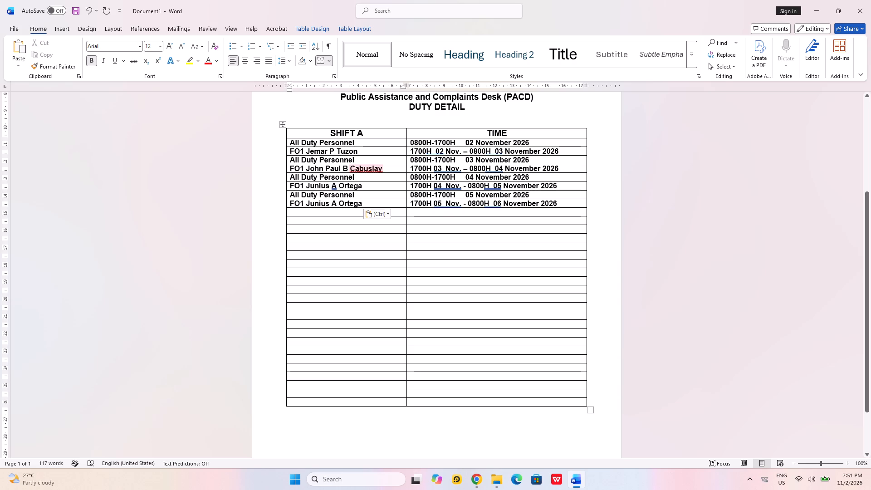
Replace the name in the 04 November night duty row with a copy of the FO1 name from the 03 November night row.
left_click_drag(385, 168, 315, 168)
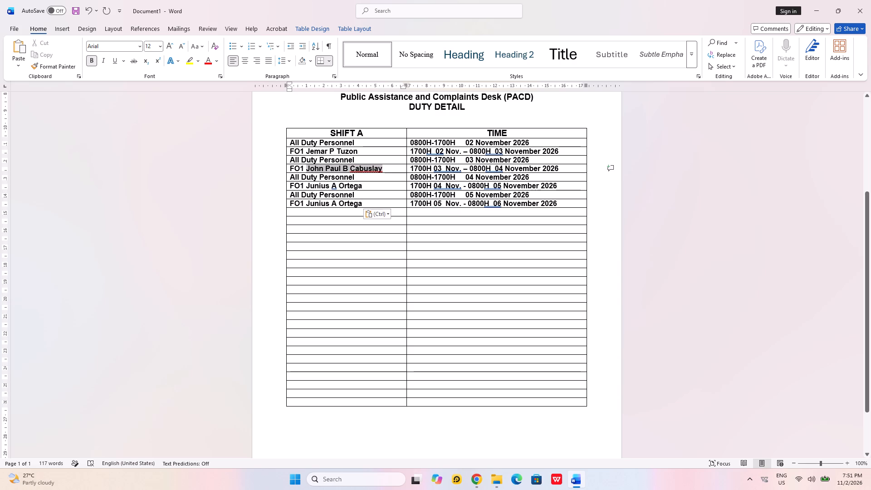
left_click_drag(315, 168, 292, 169)
key("ctrl+c")
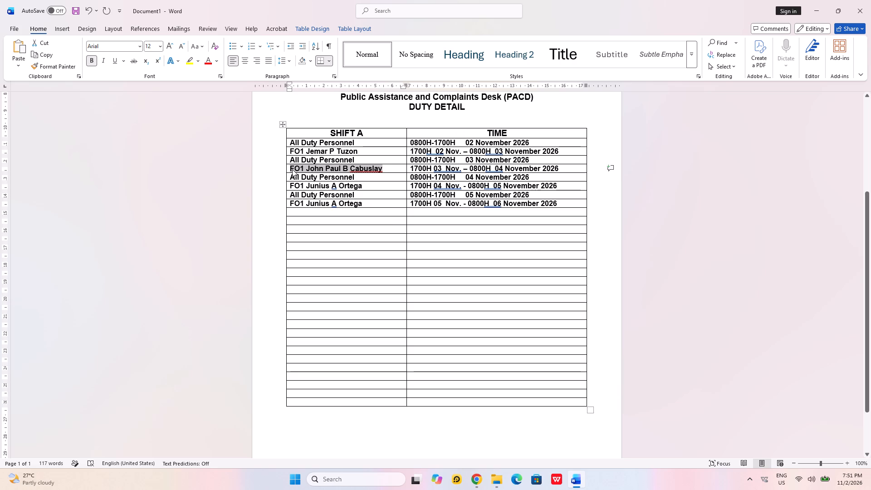
left_click_drag(367, 185, 309, 186)
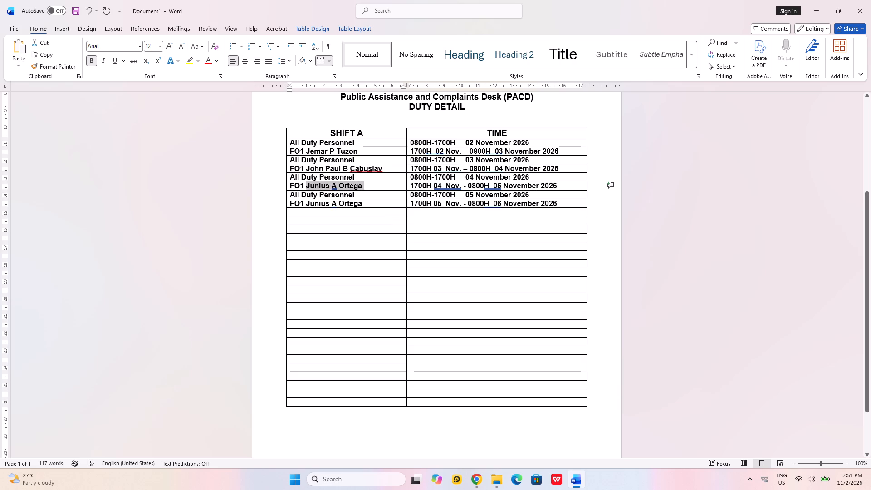
left_click_drag(309, 186, 297, 185)
key("ctrl+v")
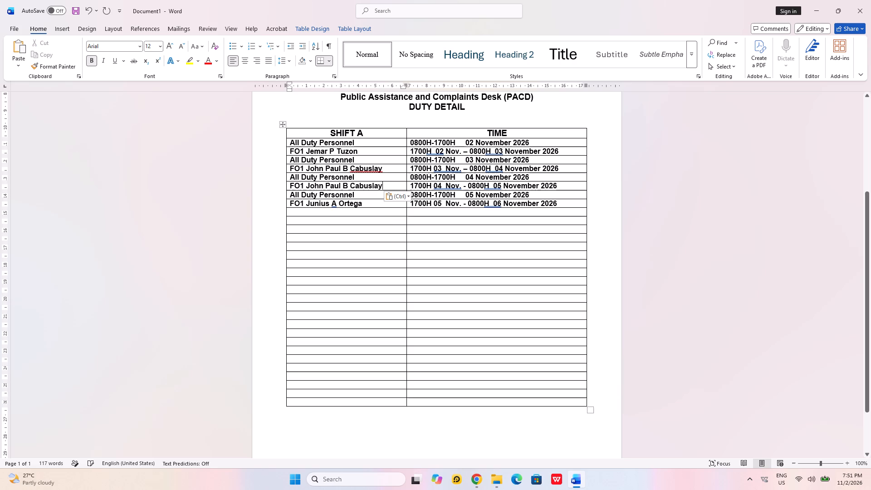
Replace the name in the 03 November night duty row with a copy of the FO1 name from the 02 November night row.
left_click_drag(364, 151, 330, 153)
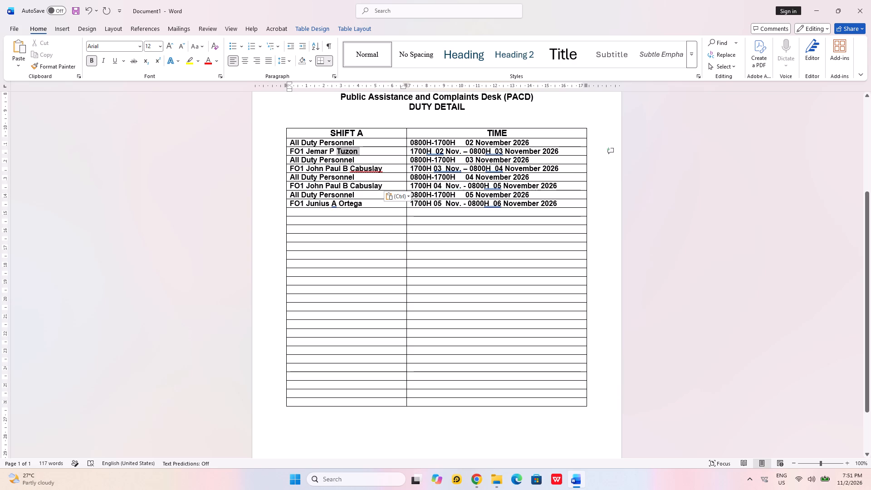
left_click_drag(330, 153, 292, 152)
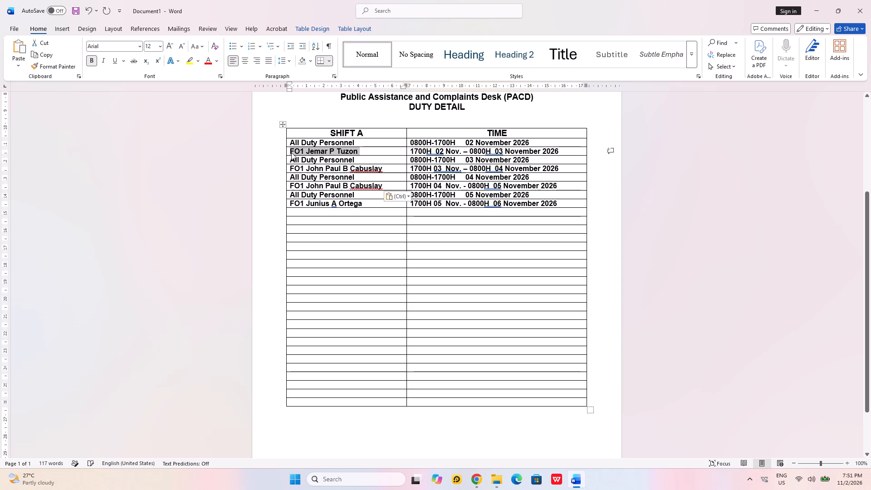
key("ctrl+c")
left_click_drag(384, 168, 374, 168)
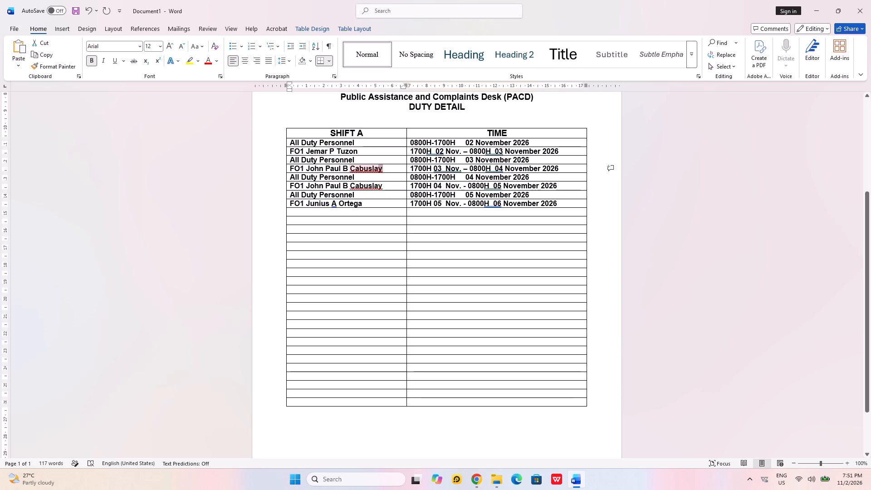
left_click_drag(374, 168, 298, 167)
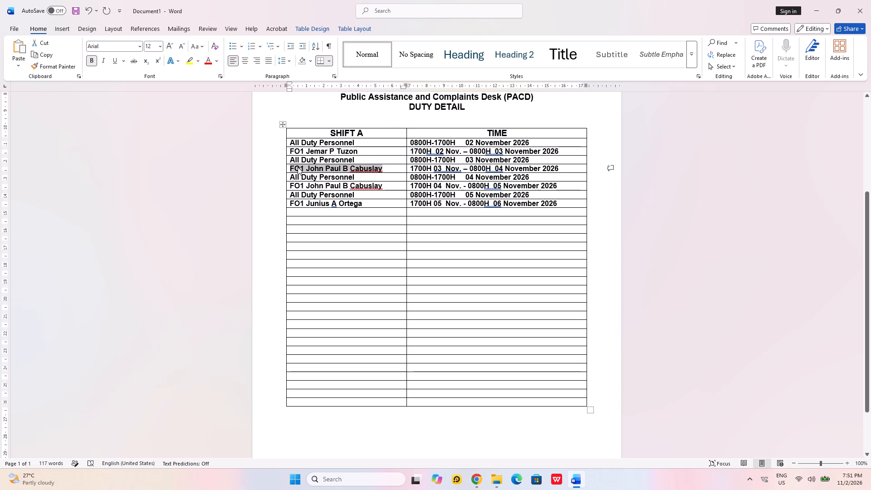
key("ctrl+v")
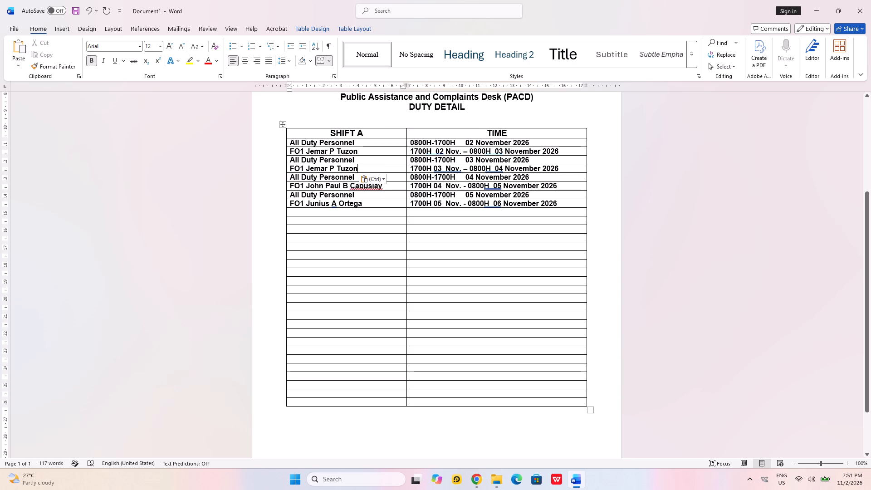
Replace the officer's name in the 02 November night duty row with the new officer's name, keeping the FO1 rank.
left_click(358, 151)
key("BackSpace")
key("BackSpace")
key("BackSpace")
key("BackSpace")
key("BackSpace")
key("BackSpace")
key("BackSpace")
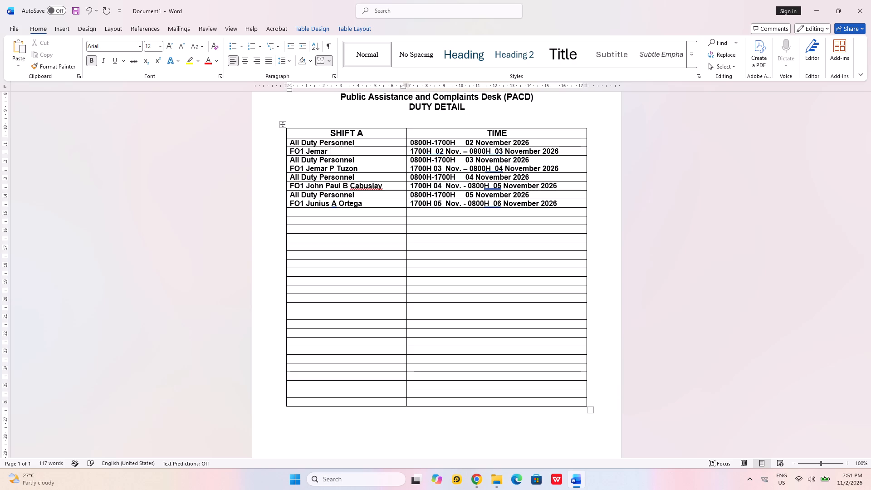
key("BackSpace")
key("BackSpace")
key("BackSpace")
key("BackSpace")
key("BackSpace")
key("BackSpace")
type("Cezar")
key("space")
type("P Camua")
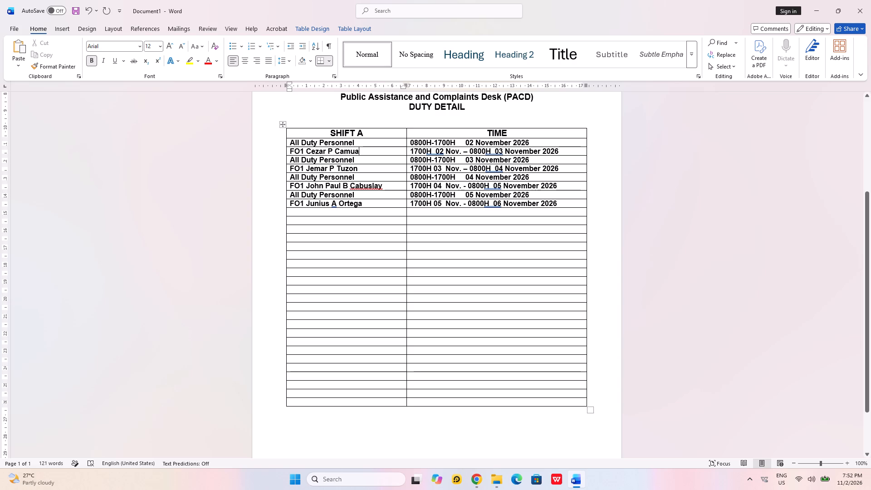
Remove bold formatting from the four "All Duty Personnel" entries in the SHIFT A column.
left_click_drag(362, 141, 313, 142)
left_click_drag(313, 142, 289, 140)
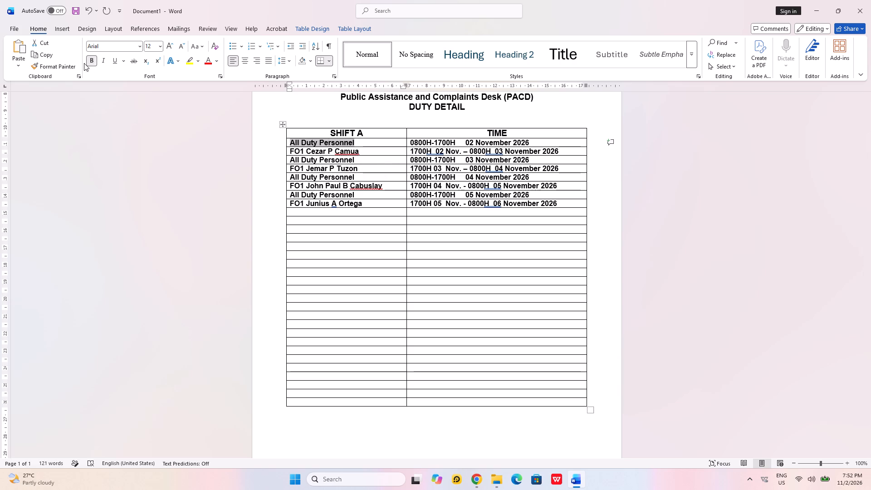
left_click(88, 60)
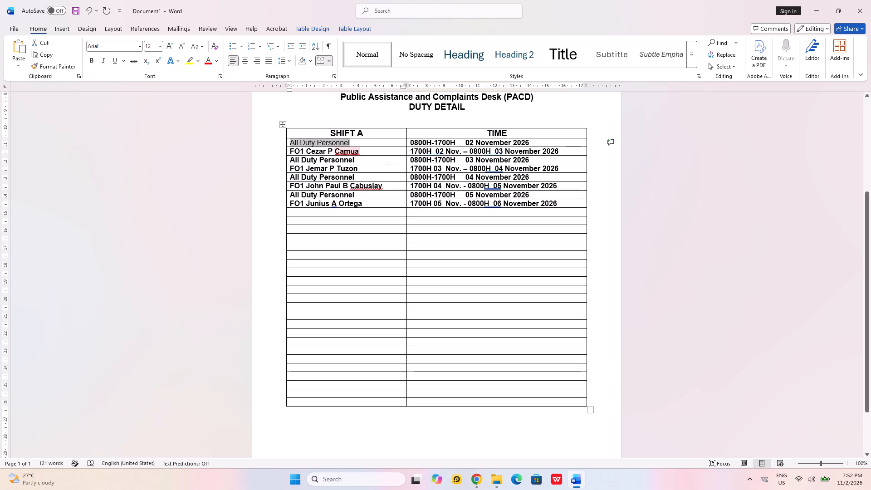
left_click_drag(362, 161, 293, 160)
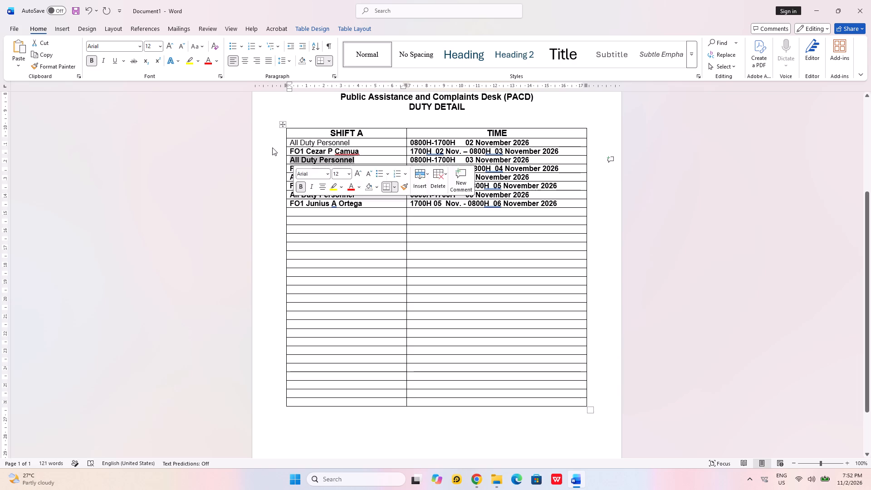
left_click(89, 62)
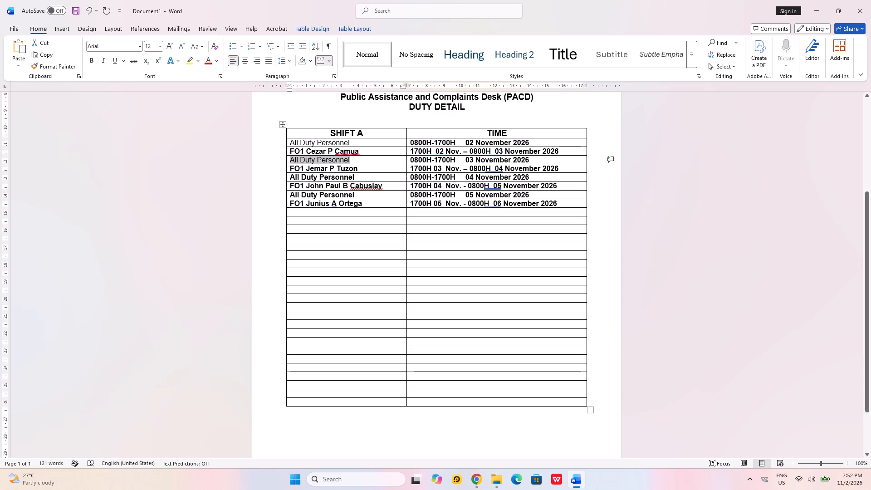
left_click_drag(361, 176, 291, 178)
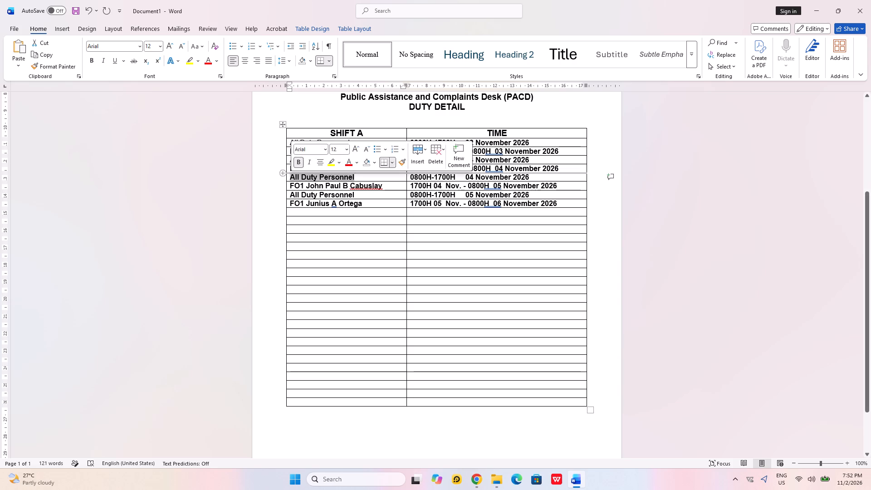
left_click(88, 61)
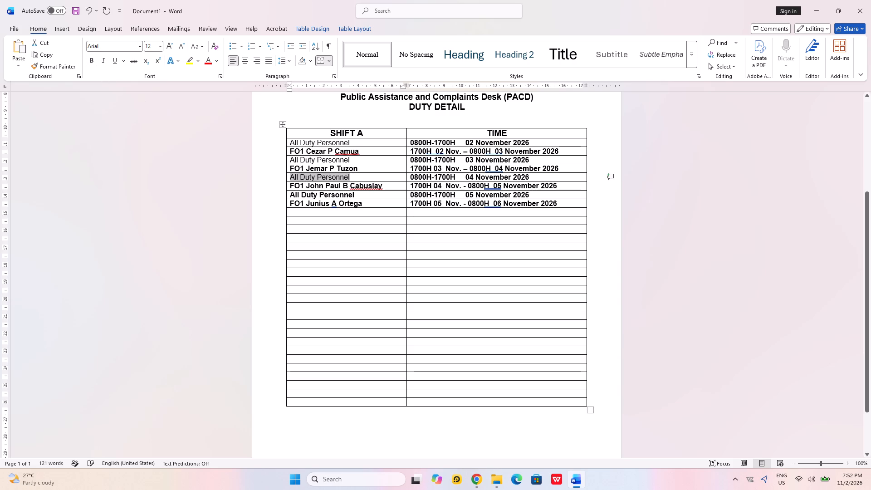
left_click_drag(360, 195, 310, 194)
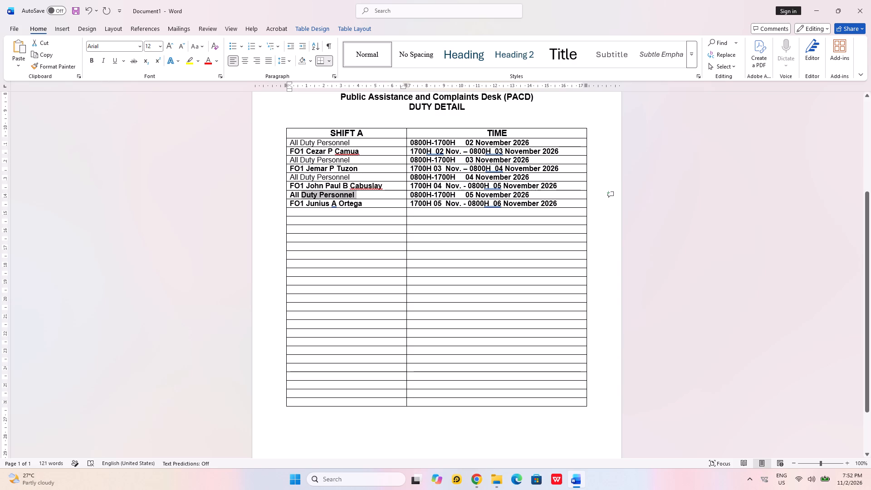
left_click_drag(310, 194, 294, 195)
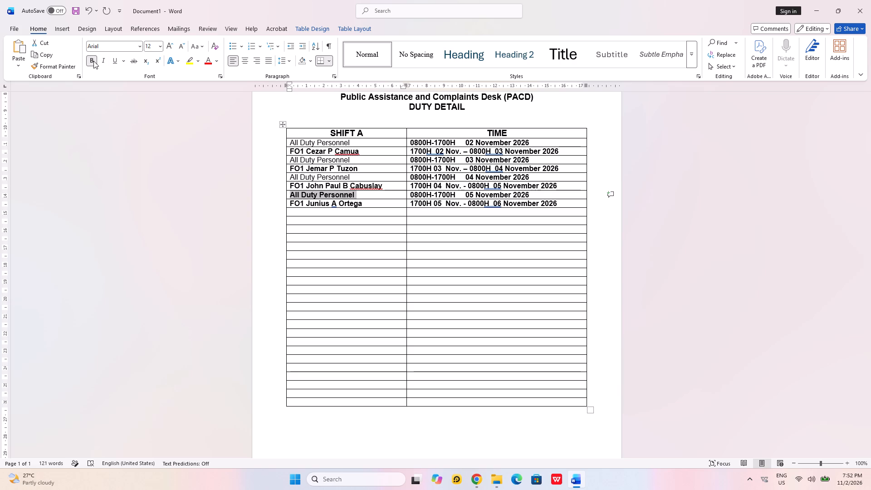
left_click(93, 61)
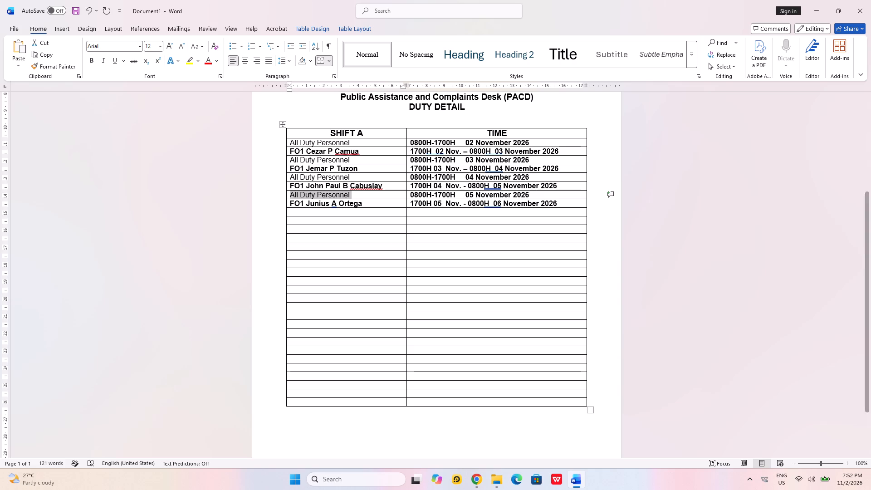
left_click(271, 247)
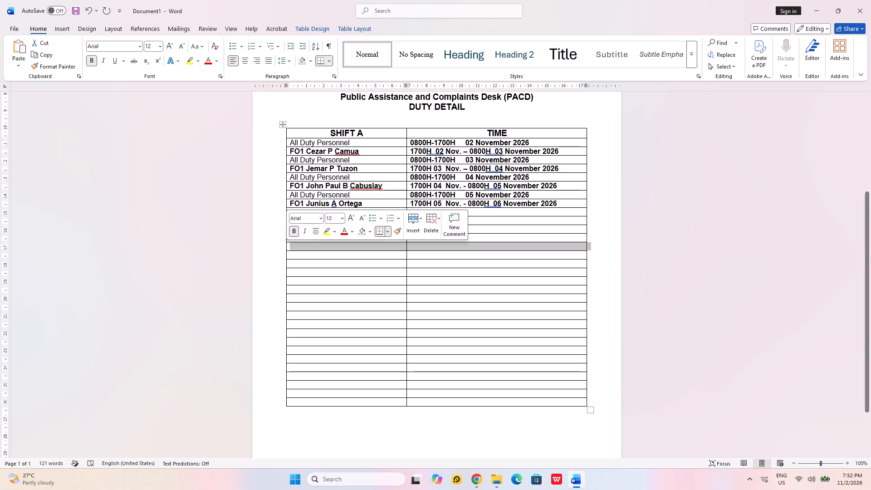
left_click(600, 271)
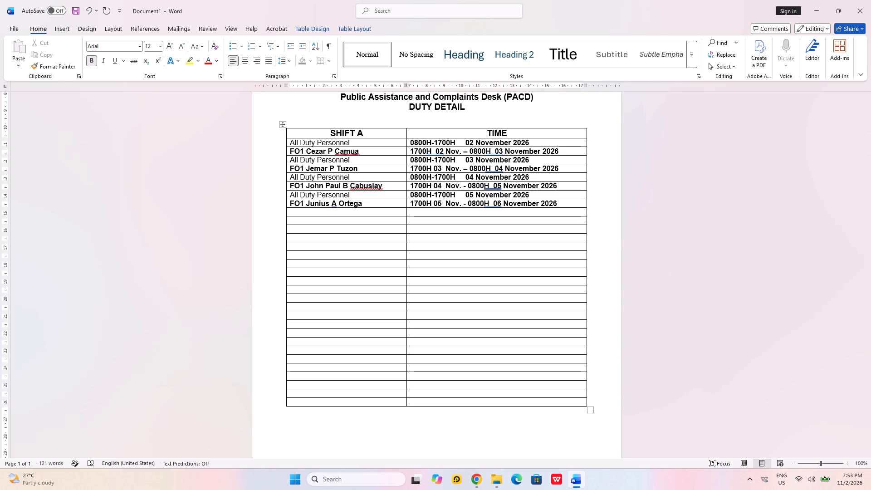
Copy the "SHIFT A" heading into the first blank row below the 05 November night duty and center that row.
left_click(343, 212)
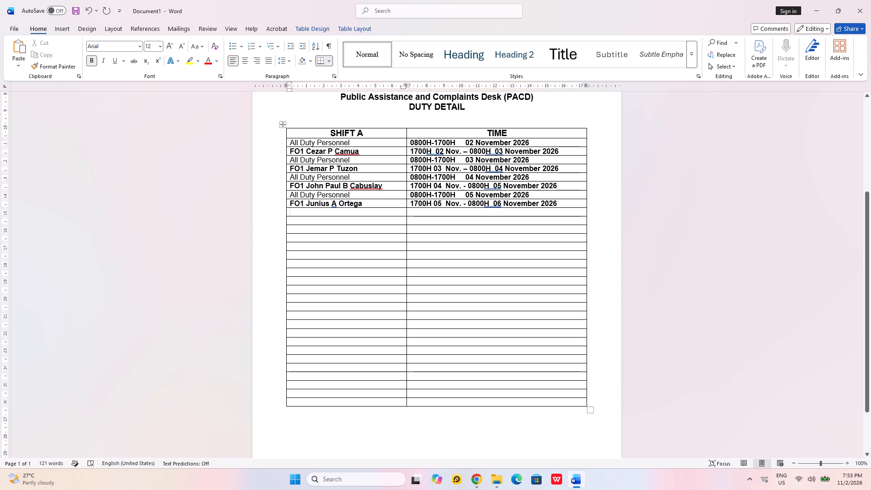
left_click_drag(368, 133, 338, 136)
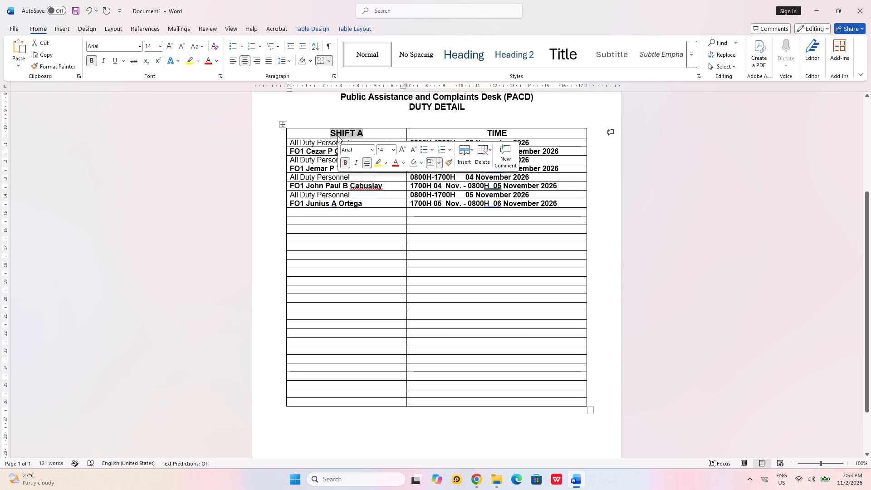
key("ctrl+c")
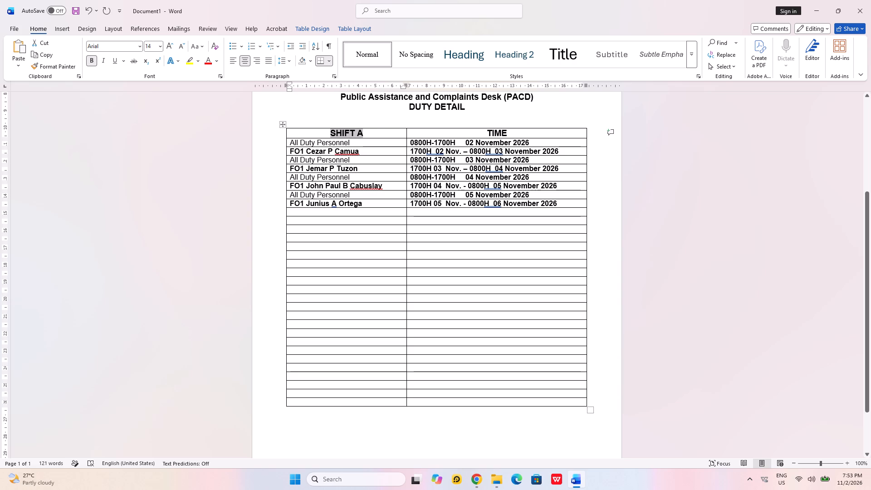
left_click(350, 213)
key("ctrl+v")
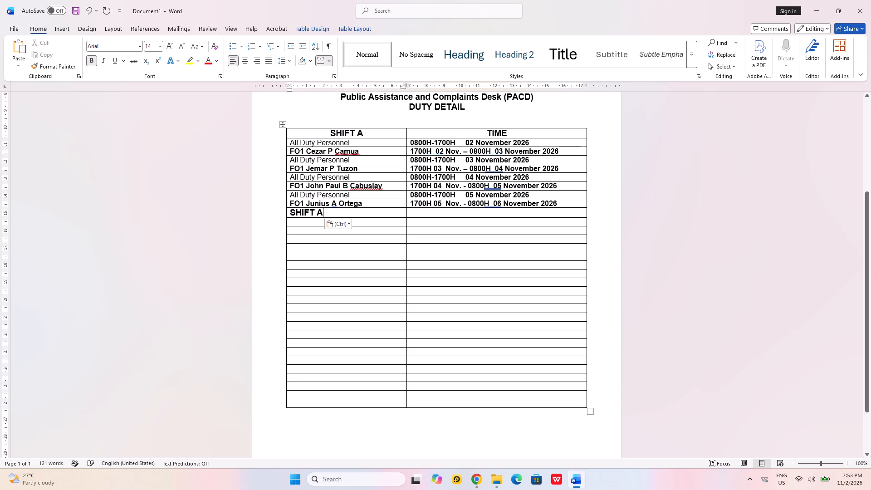
left_click(266, 213)
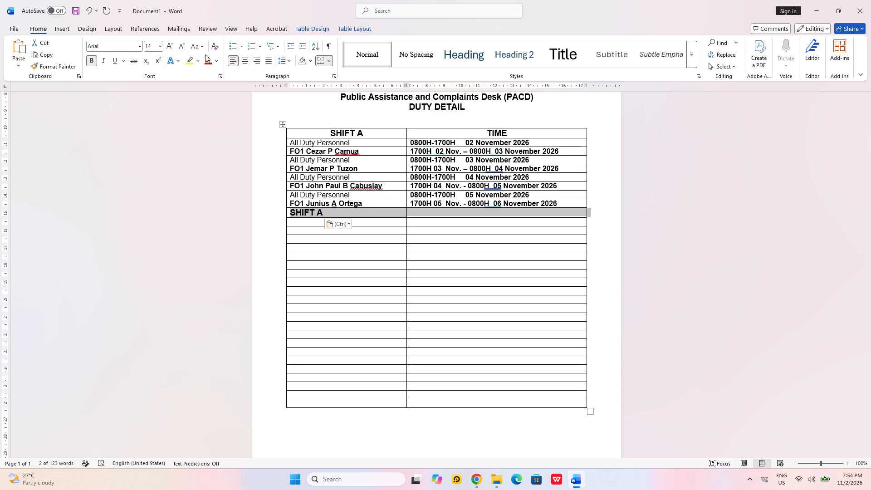
left_click(244, 61)
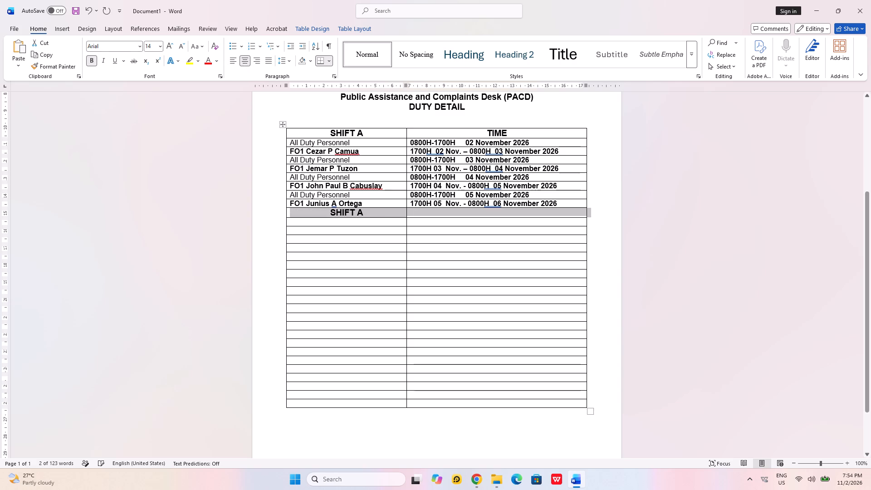
Change the copied shift heading below the 05 November night duty row to "SHIFT B".
left_click(370, 211)
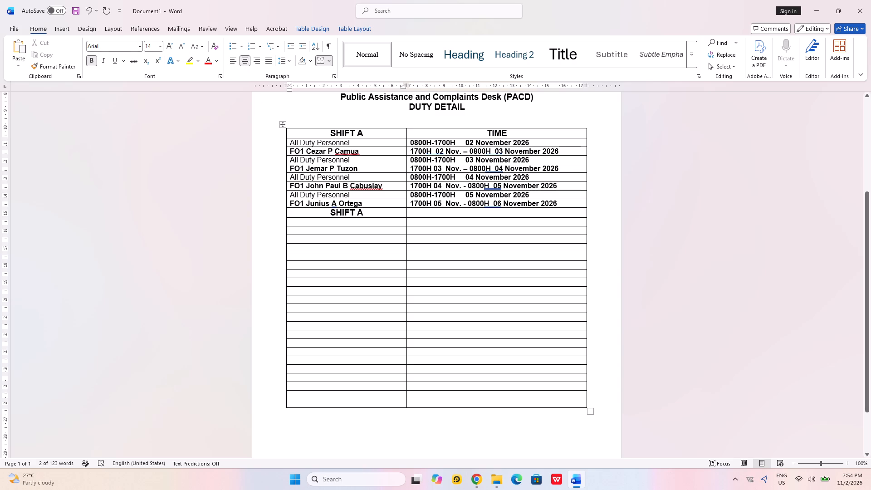
key("BackSpace")
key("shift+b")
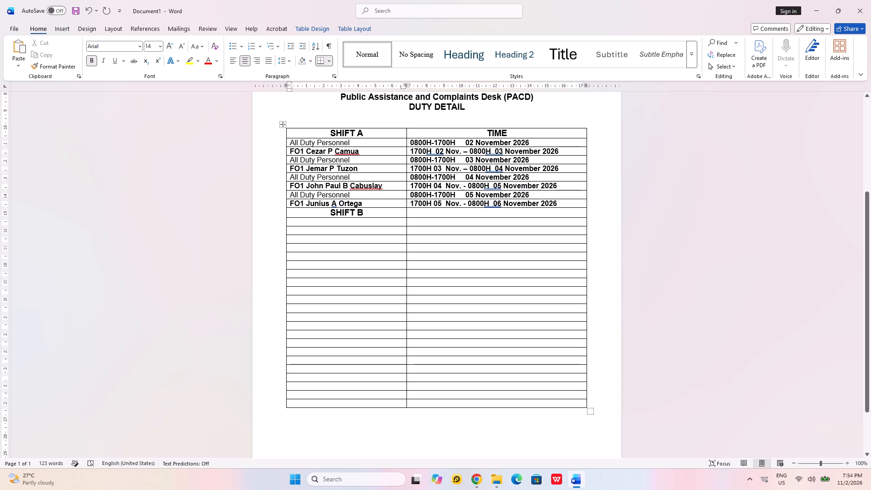
Copy the "TIME" heading into the second column of the SHIFT B heading row.
left_click(483, 212)
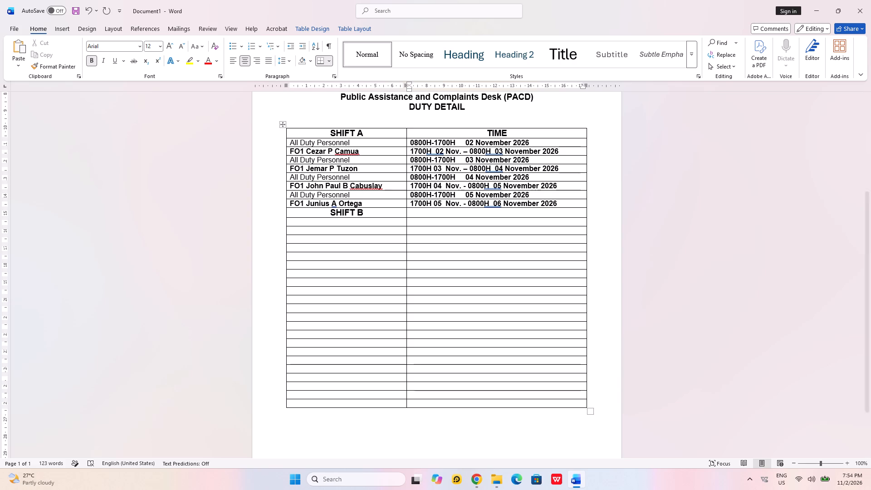
left_click_drag(513, 133, 481, 133)
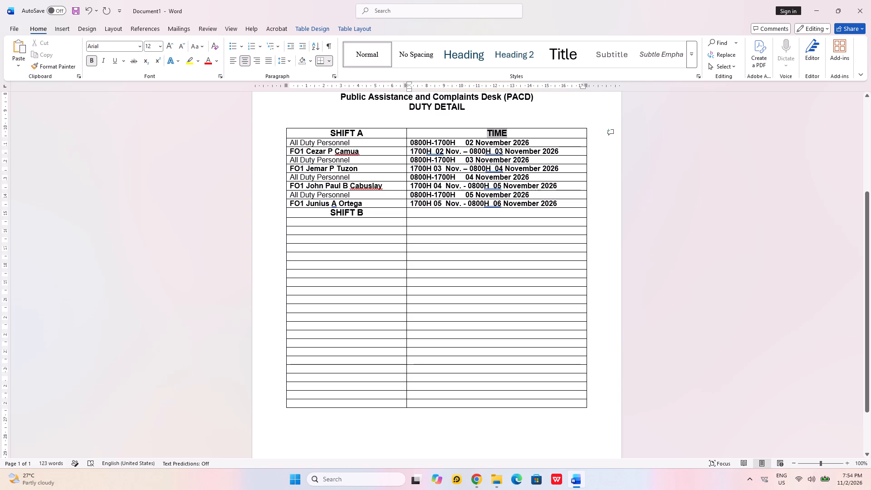
left_click_drag(481, 133, 480, 133)
key("ctrl+c")
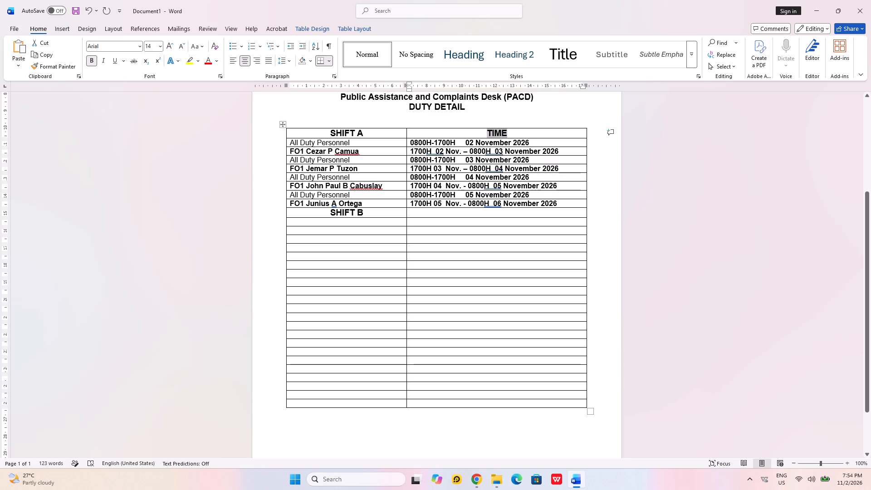
left_click(485, 217)
left_click(486, 213)
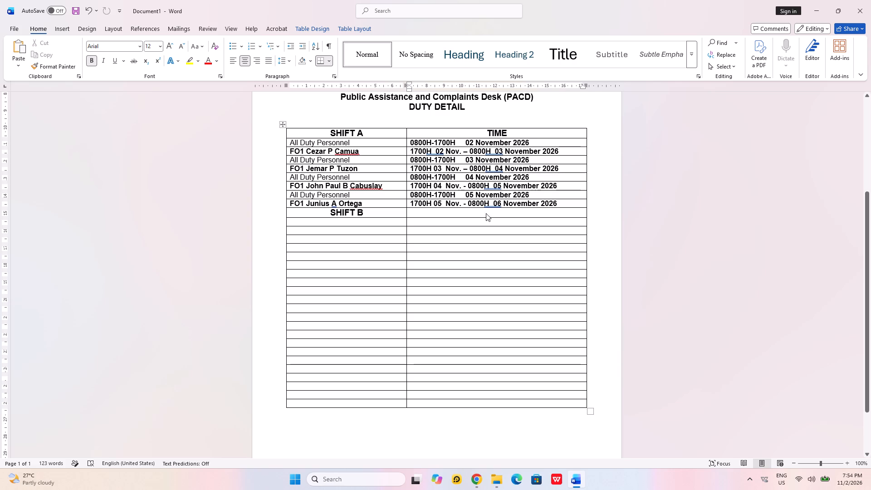
key("ctrl+v")
Copy the "All Duty Personnel" entry into the first blank row under the SHIFT B heading.
left_click(386, 223)
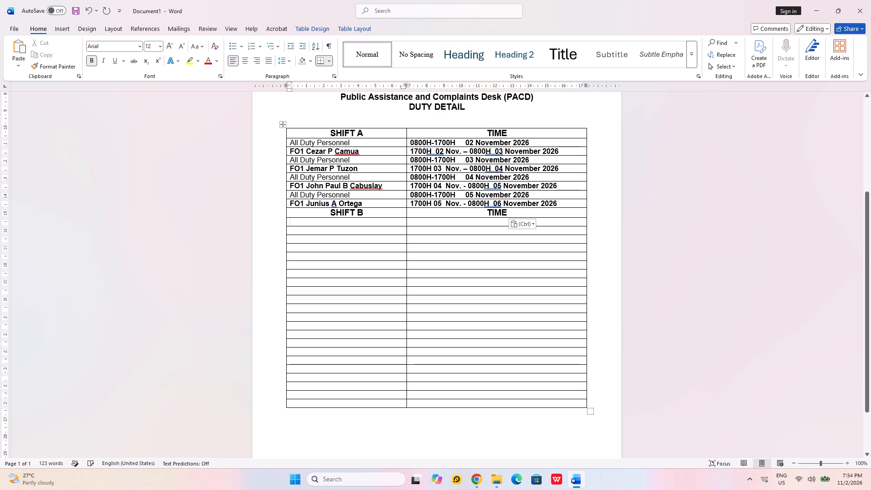
left_click_drag(351, 143, 318, 143)
left_click_drag(318, 143, 291, 142)
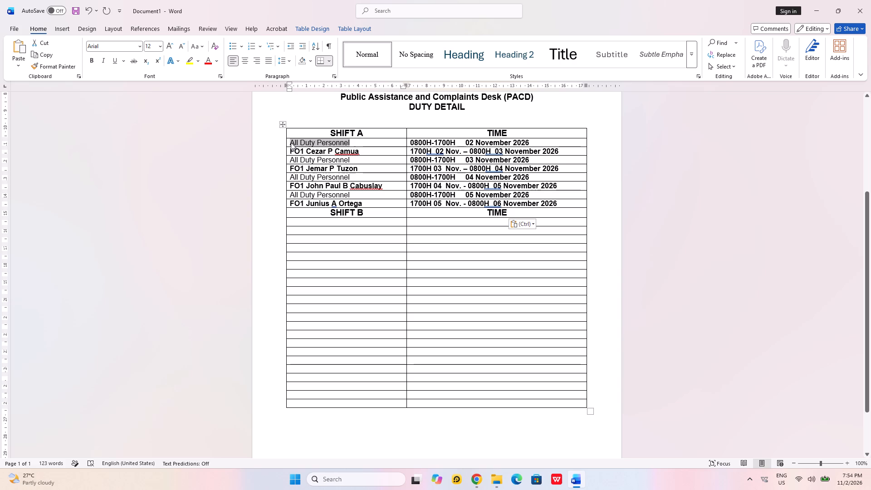
key("ctrl+c")
left_click(322, 222)
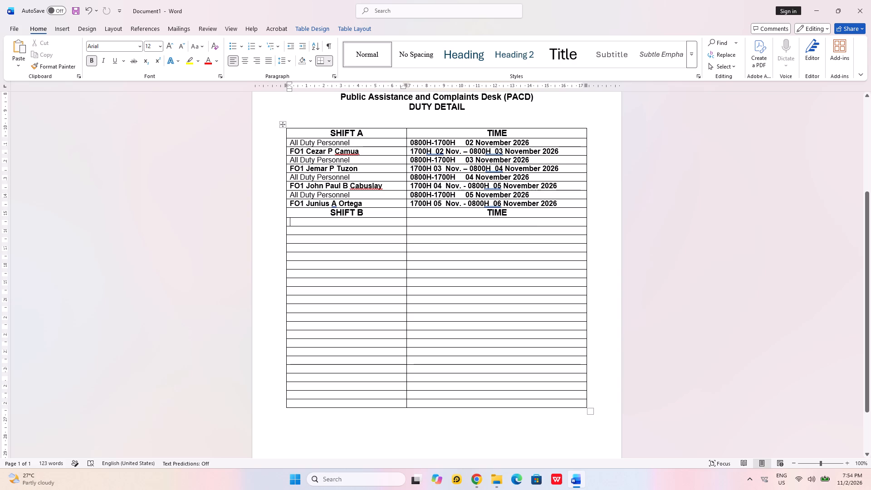
key("ctrl+v")
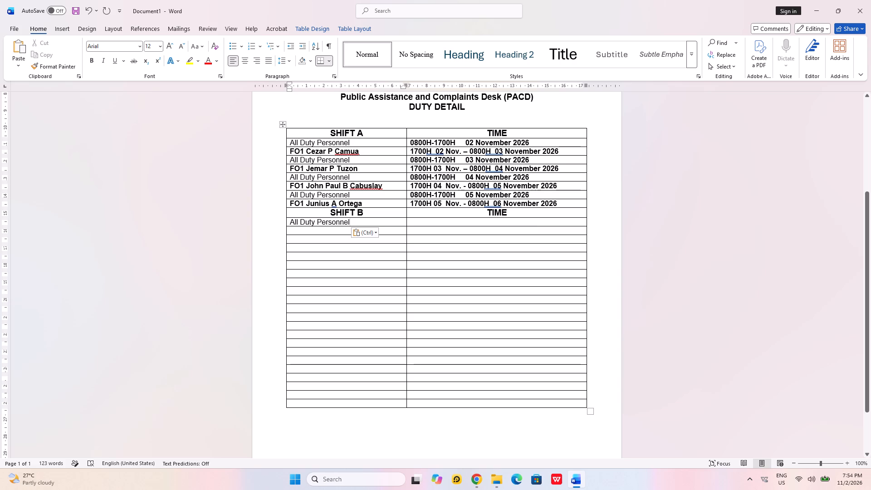
Copy the 02 November day duty time beside the first SHIFT B entry and change its date to 06 November 2026.
left_click_drag(530, 141, 432, 142)
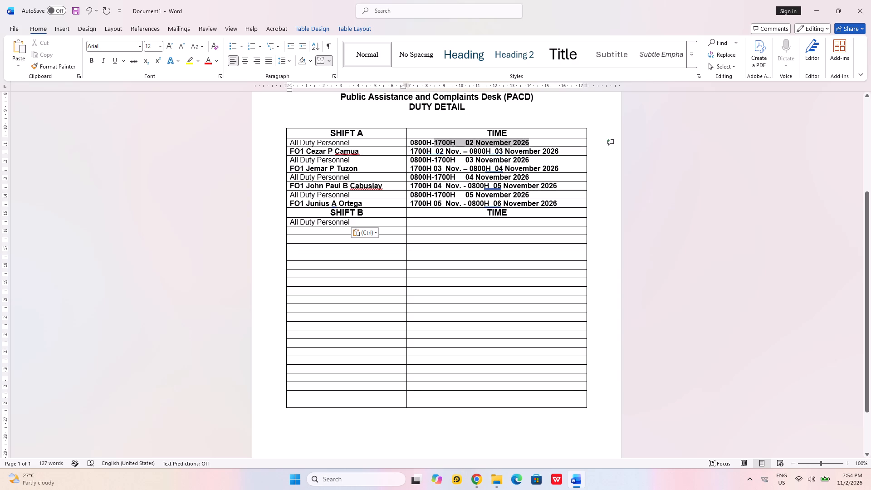
left_click_drag(432, 142, 417, 143)
key("ctrl+c")
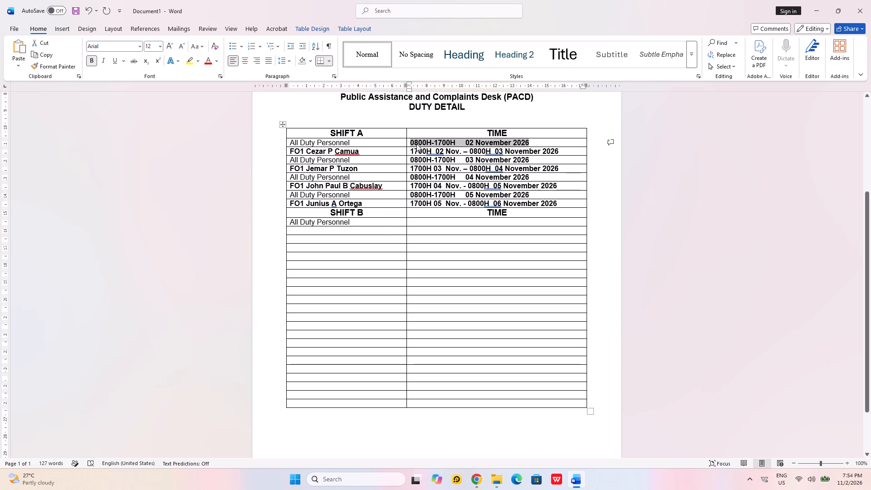
left_click(423, 221)
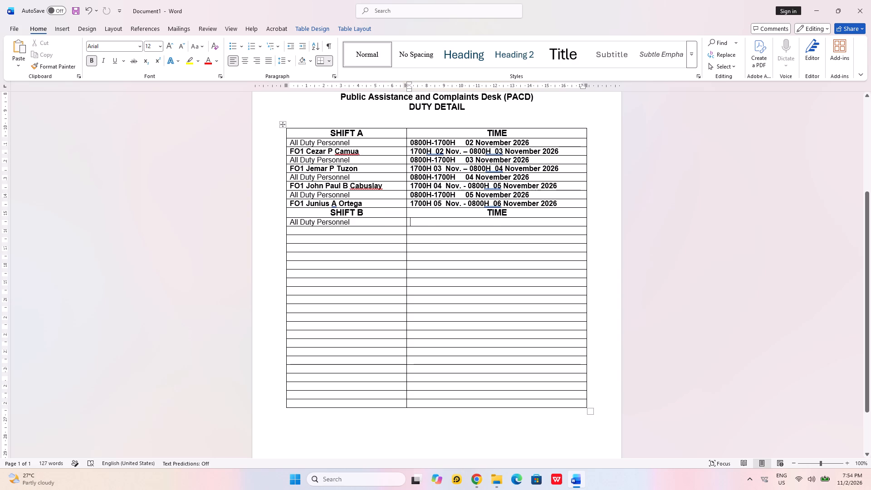
key("ctrl+v")
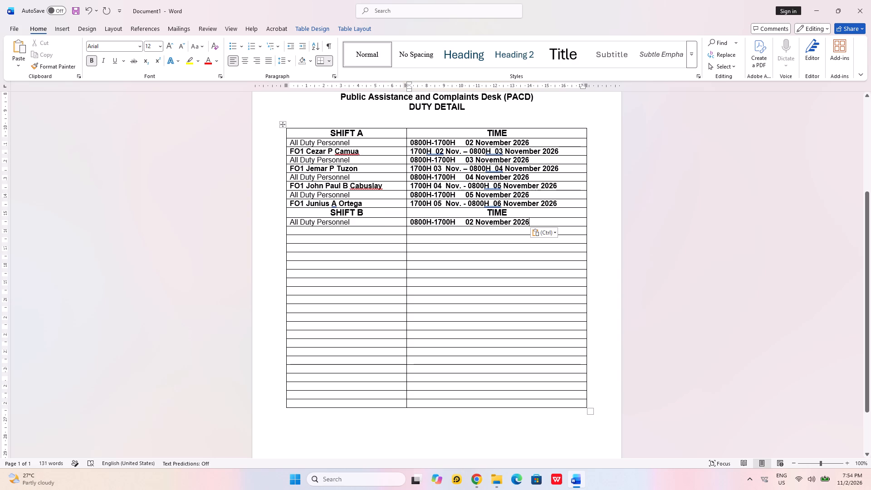
left_click(474, 222)
key("BackSpace")
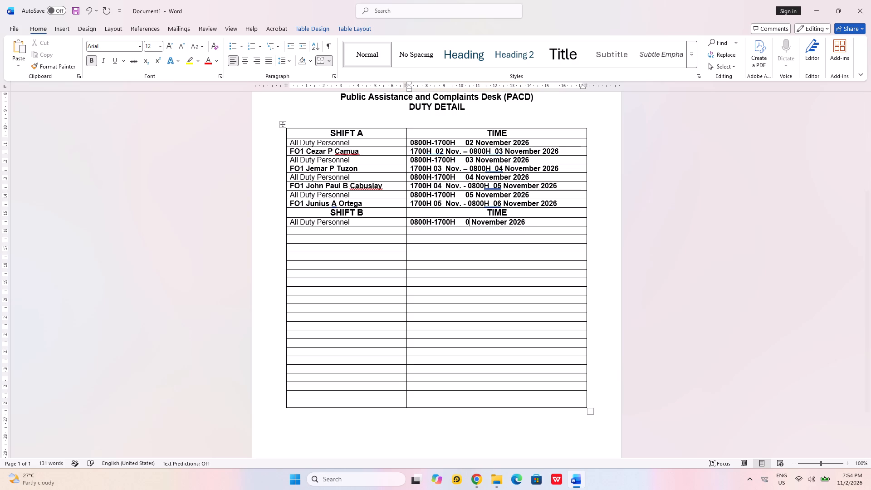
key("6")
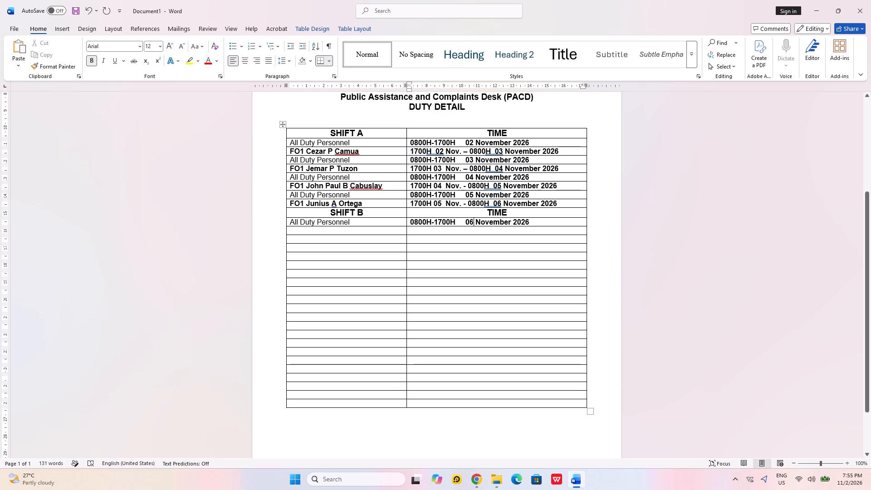
Copy "All Duty Personnel" into three more SHIFT B rows, leaving one blank row before each entry.
left_click_drag(357, 143, 290, 142)
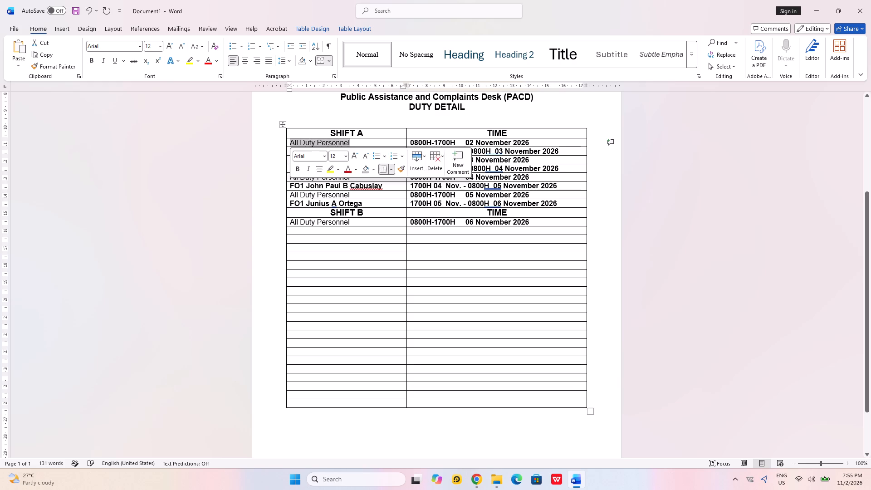
key("ctrl+c")
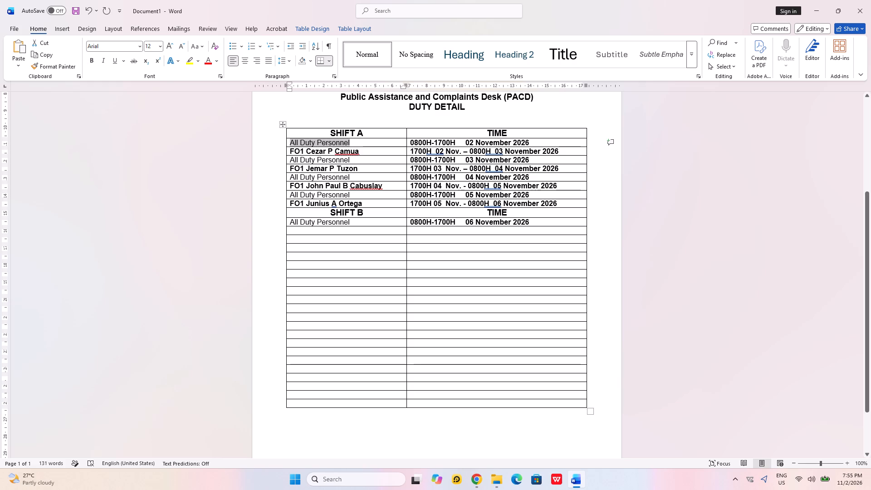
left_click(294, 239)
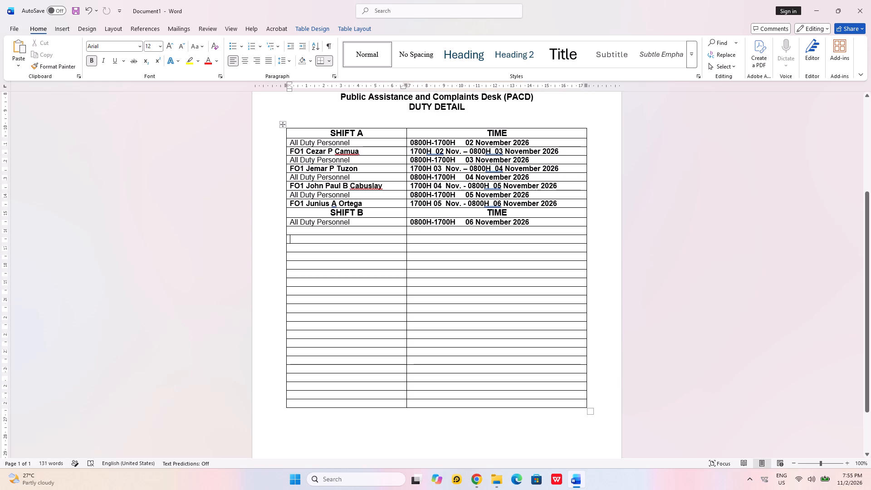
key("ctrl+c")
key("ctrl+v")
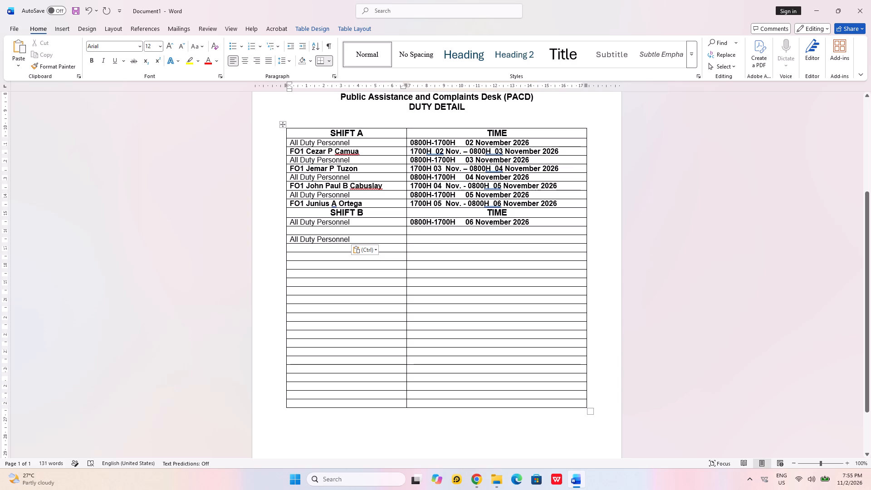
left_click(296, 256)
key("ctrl+v")
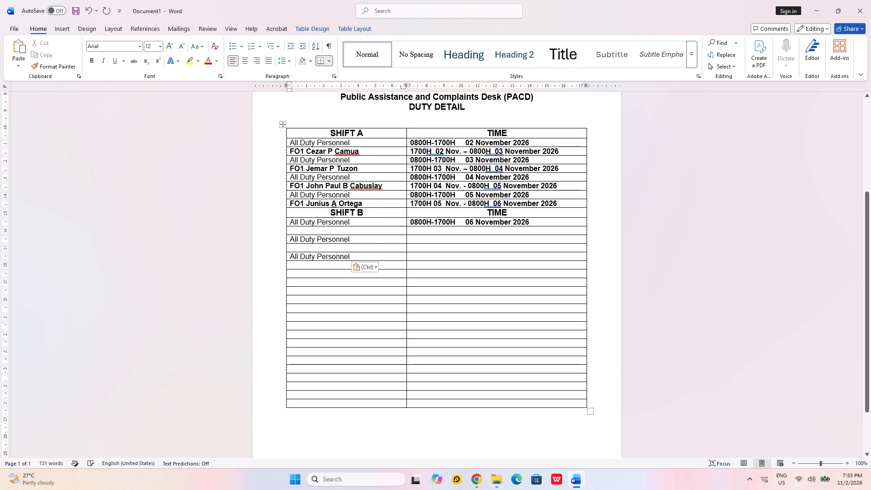
left_click(294, 274)
key("ctrl+v")
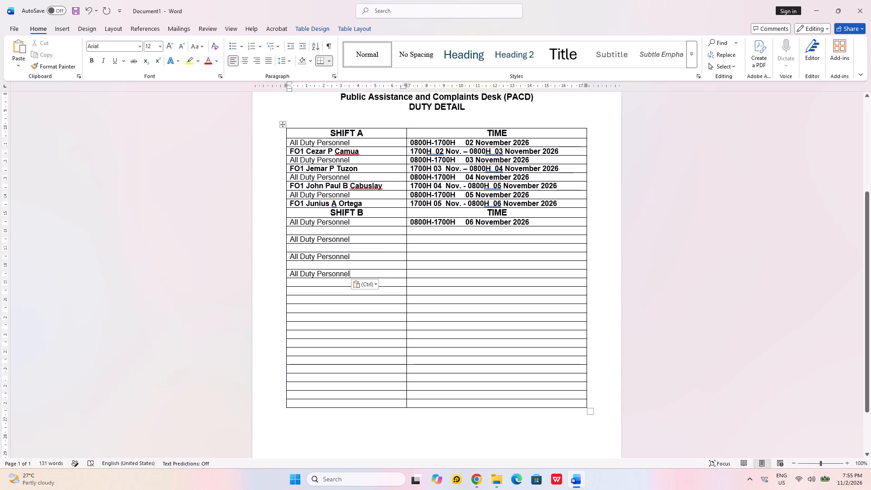
Insert seven blank table rows beneath the blank row that follows the last SHIFT B "All Duty Personnel" entry.
scroll(457, 246, "down", 1)
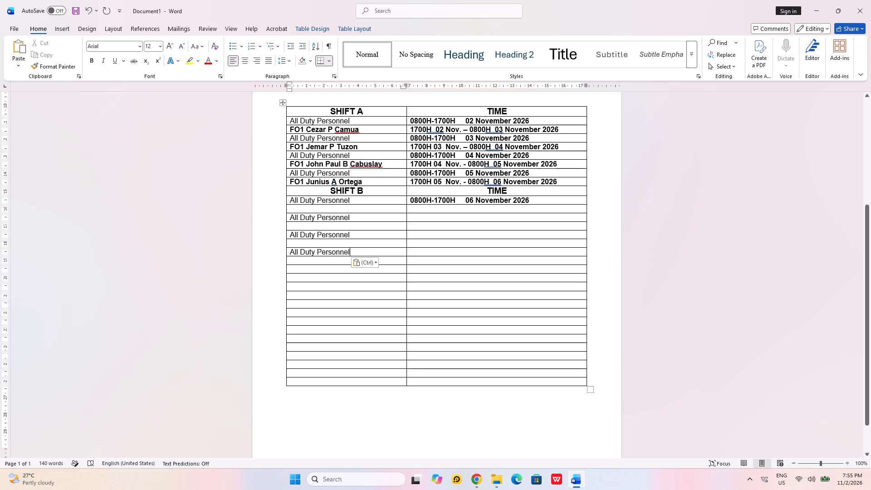
left_click(282, 264)
left_click(282, 264)
left_click(282, 264)
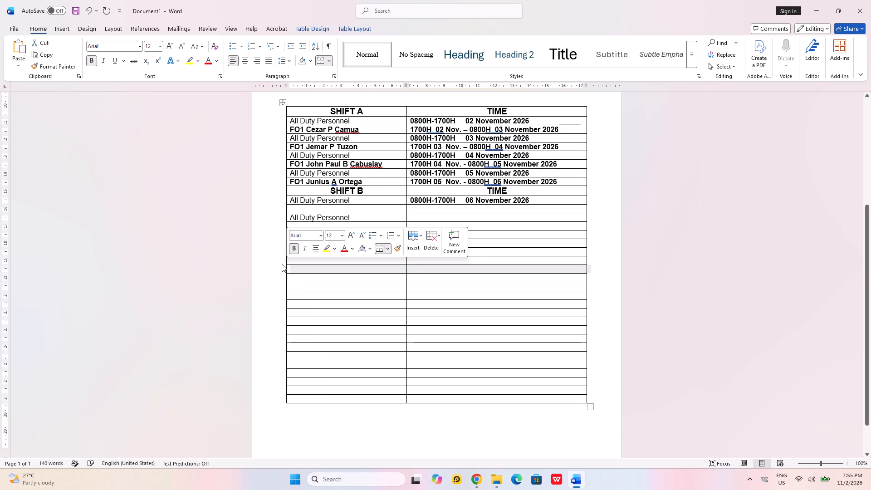
double_click(282, 264)
left_click(282, 264)
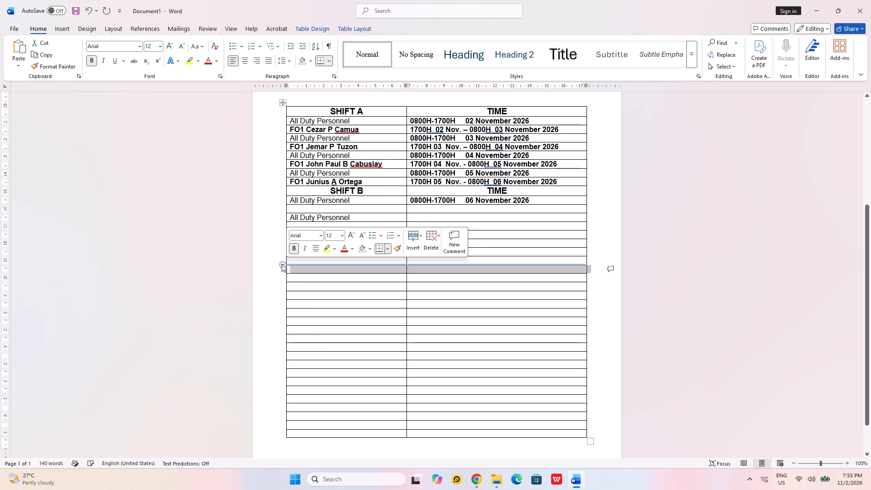
left_click(282, 264)
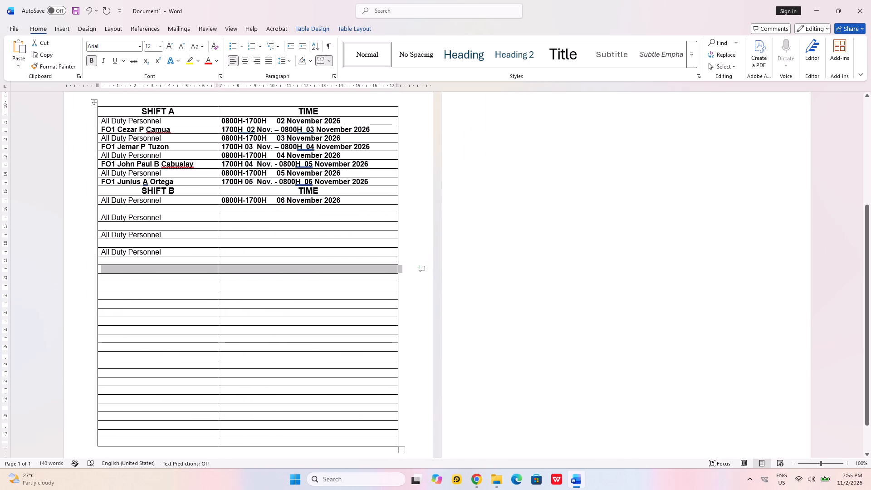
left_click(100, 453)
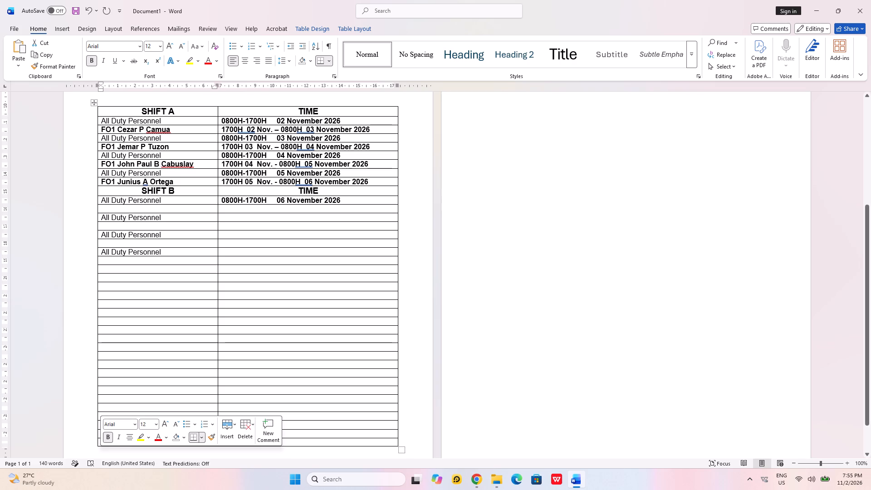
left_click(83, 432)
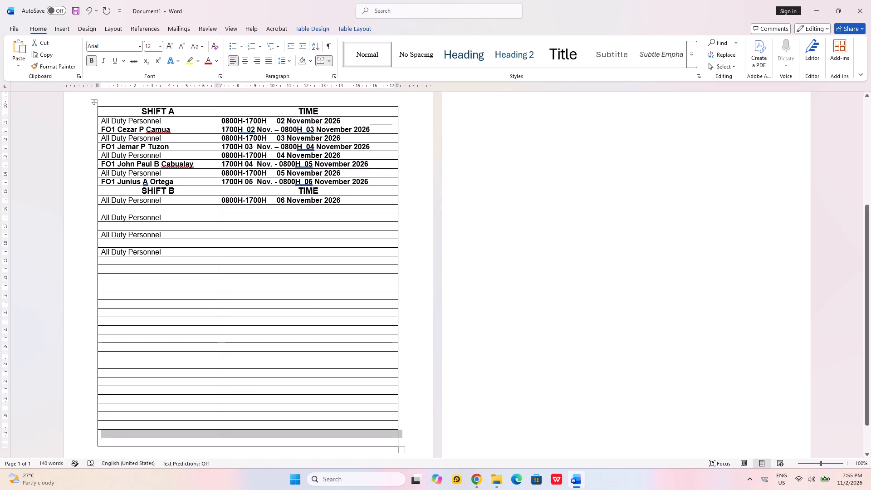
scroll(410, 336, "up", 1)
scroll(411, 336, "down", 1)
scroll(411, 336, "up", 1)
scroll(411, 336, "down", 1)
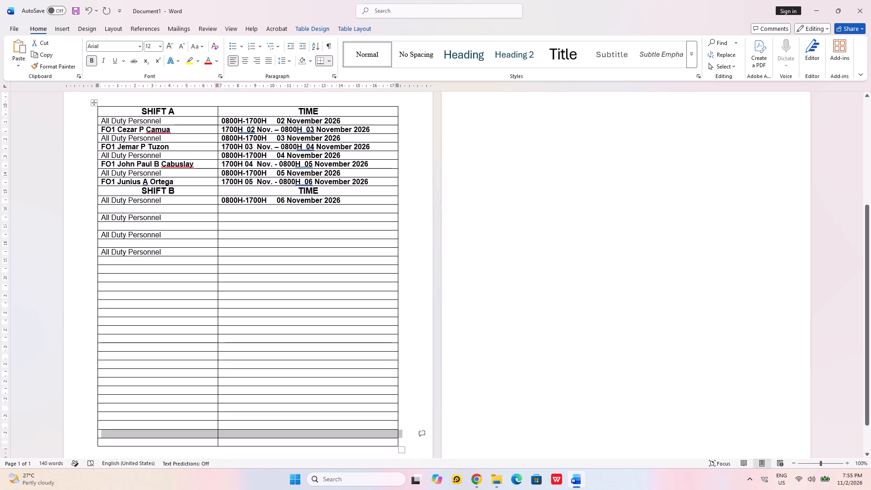
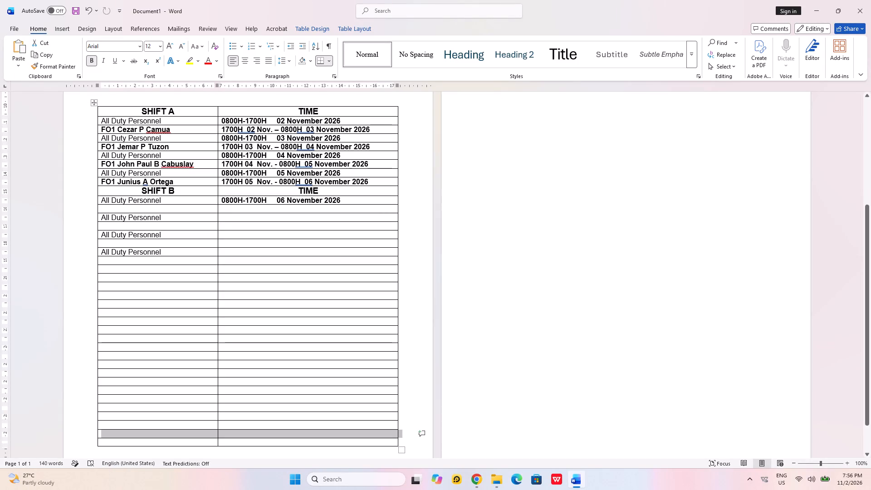
Copy the SHIFT A and TIME headings into the second blank row below the last SHIFT B entry and centre them.
left_click_drag(176, 111, 141, 109)
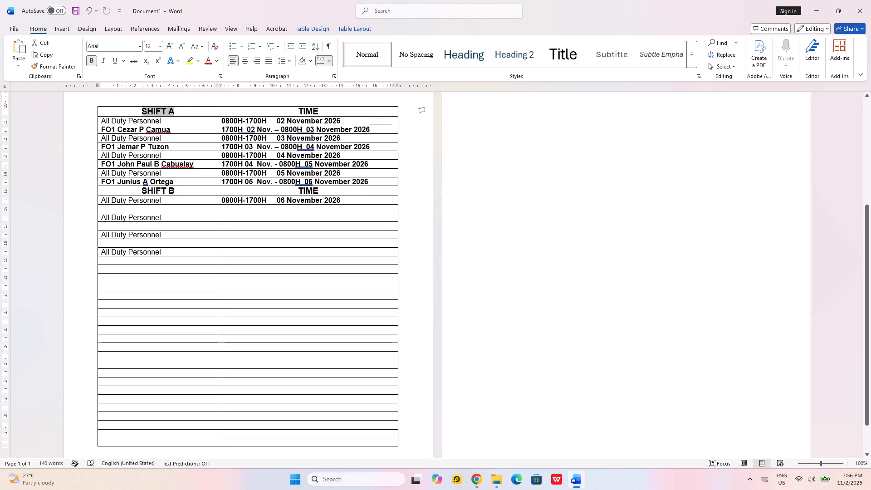
left_click_drag(141, 109, 140, 109)
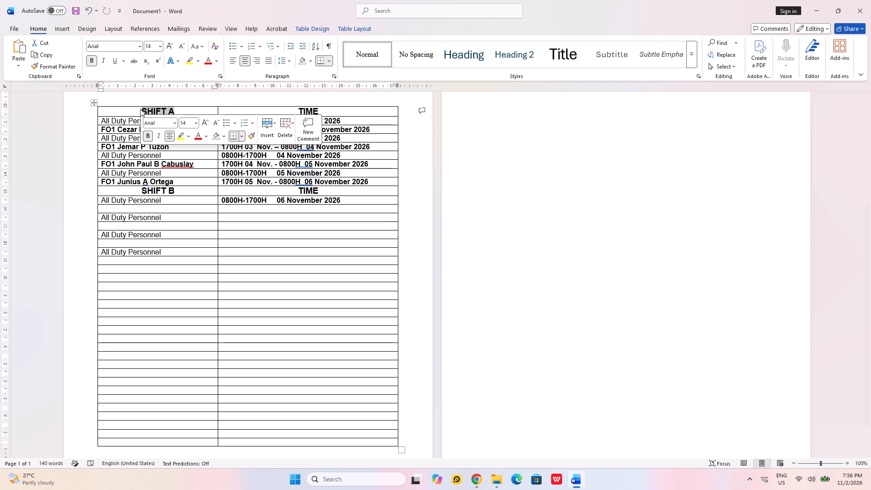
key("ctrl+c")
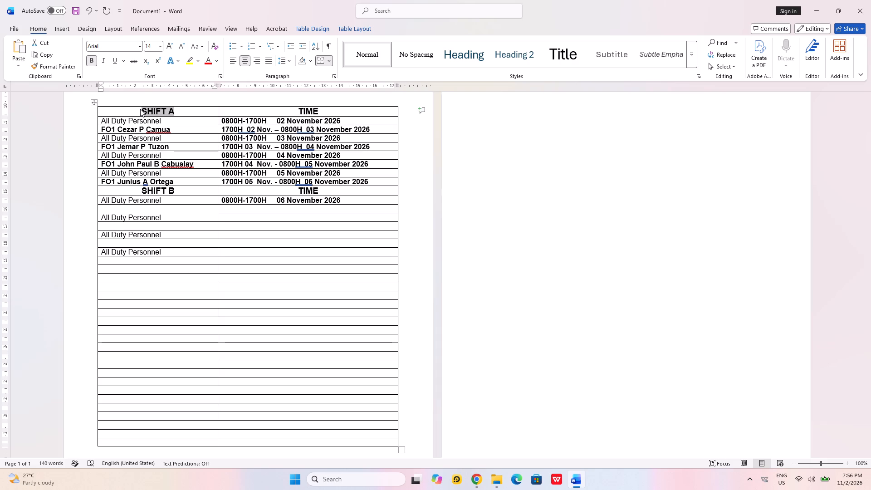
left_click(135, 269)
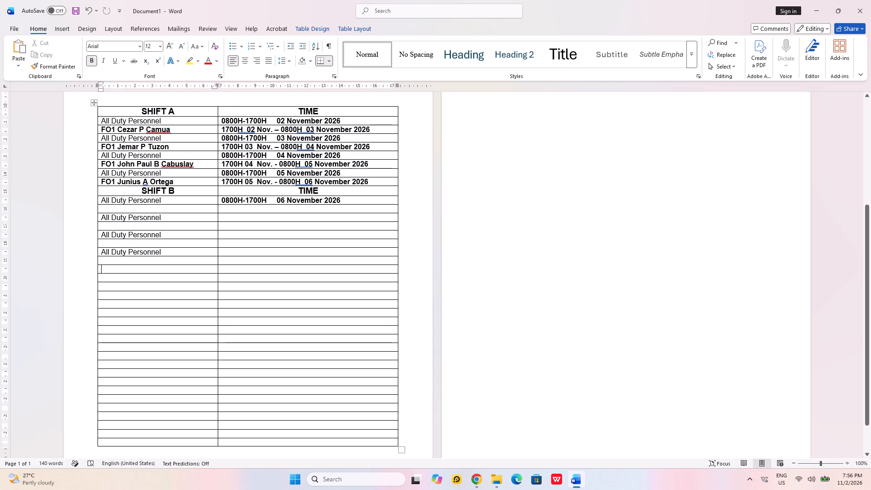
key("ctrl+v")
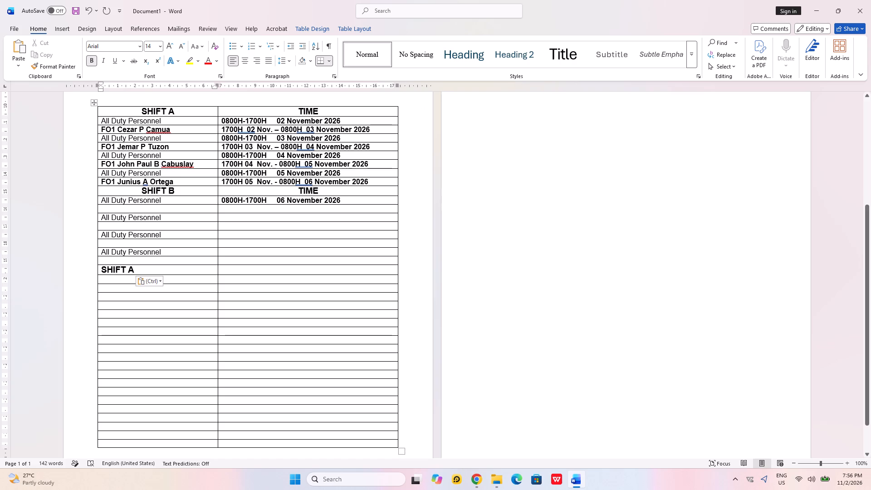
left_click_drag(322, 110, 294, 111)
key("ctrl+c")
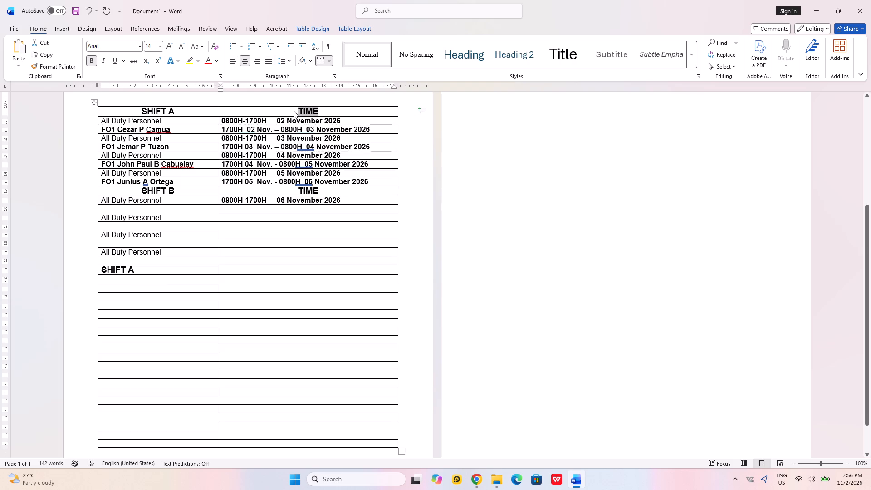
left_click(284, 270)
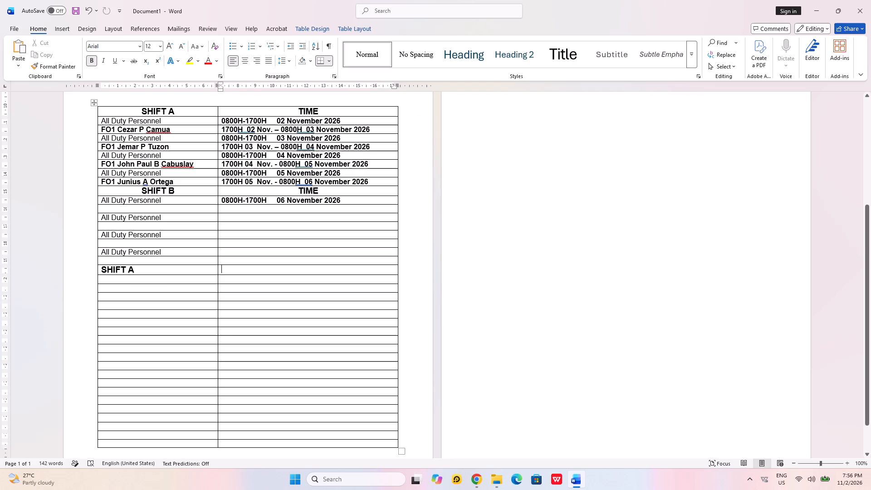
key("ctrl+v")
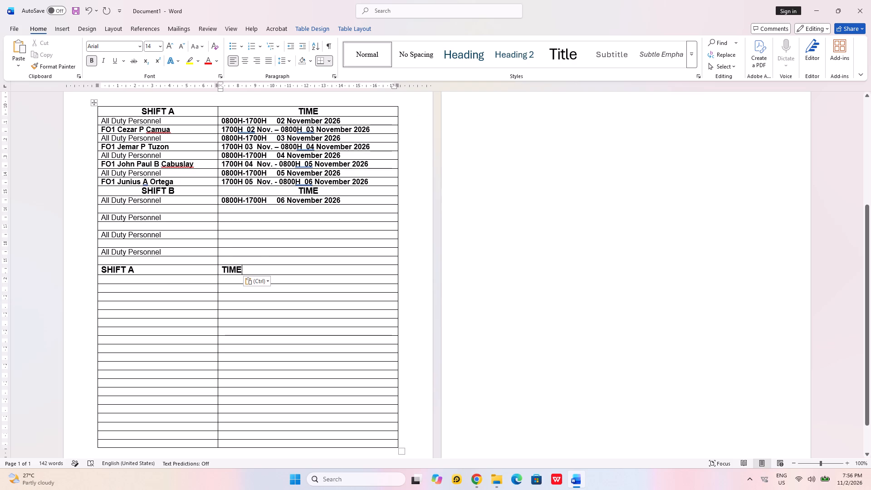
left_click(83, 269)
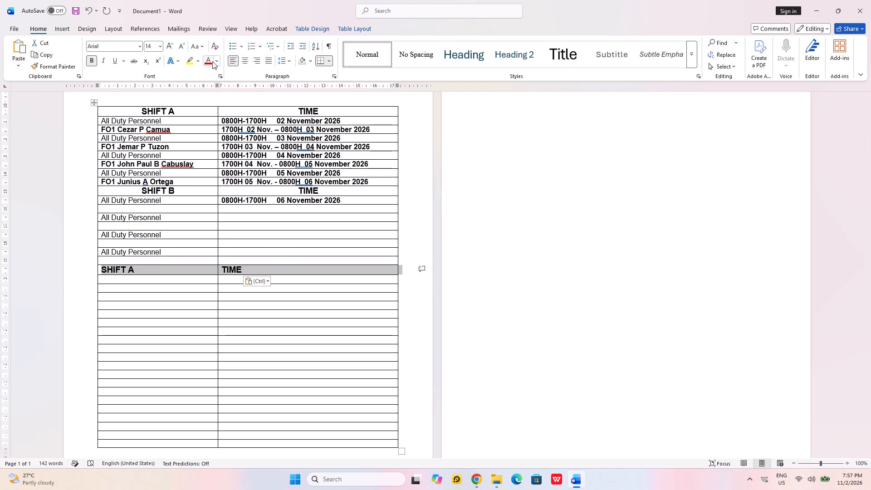
left_click(244, 64)
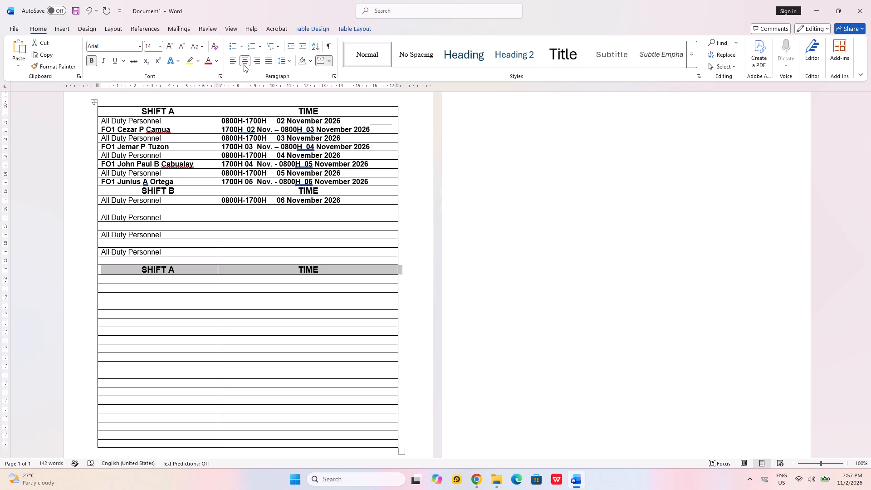
left_click(421, 353)
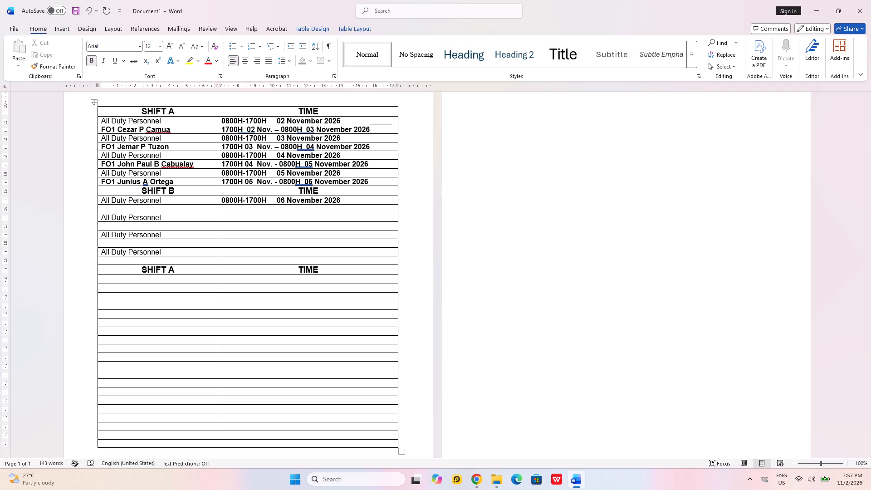
Create a new blank document.
scroll(421, 353, "up", 1)
scroll(421, 353, "down", 1)
scroll(421, 353, "up", 1)
scroll(421, 353, "down", 2)
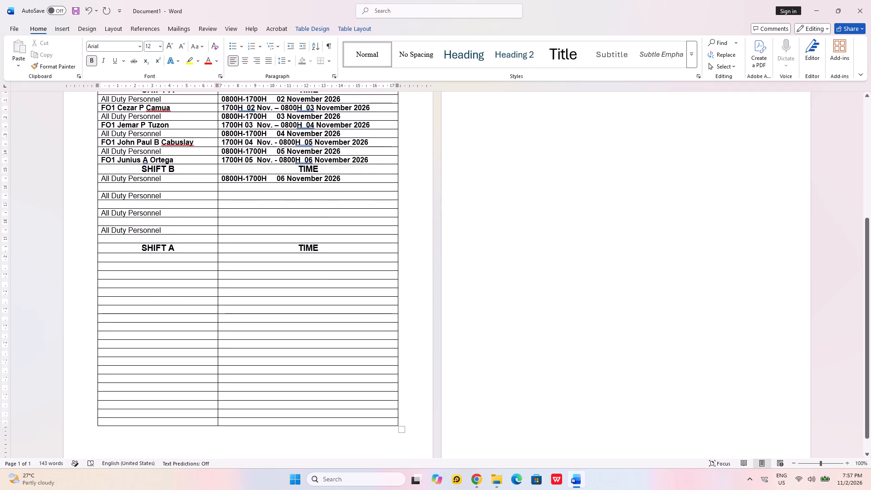
left_click_drag(867, 361, 813, 235)
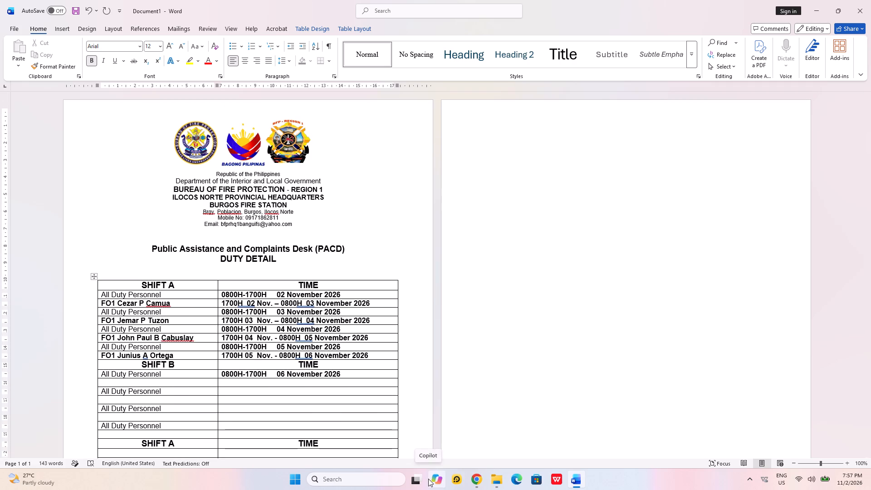
key("ctrl+n")
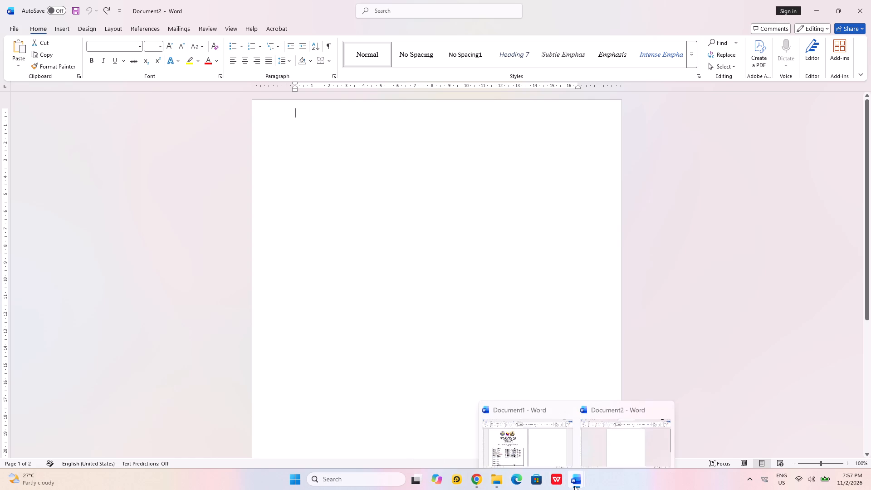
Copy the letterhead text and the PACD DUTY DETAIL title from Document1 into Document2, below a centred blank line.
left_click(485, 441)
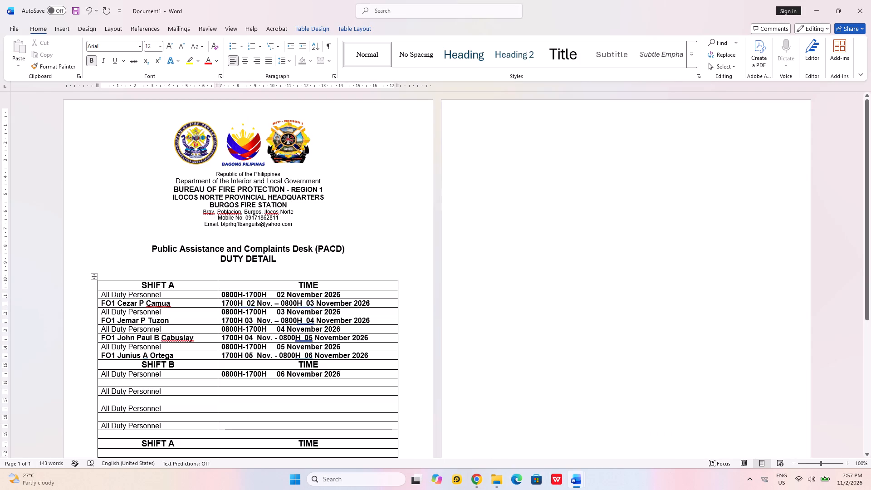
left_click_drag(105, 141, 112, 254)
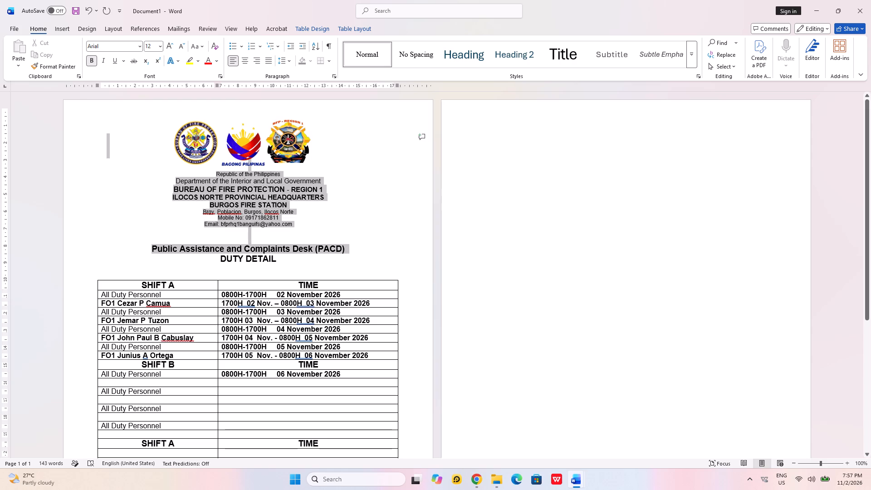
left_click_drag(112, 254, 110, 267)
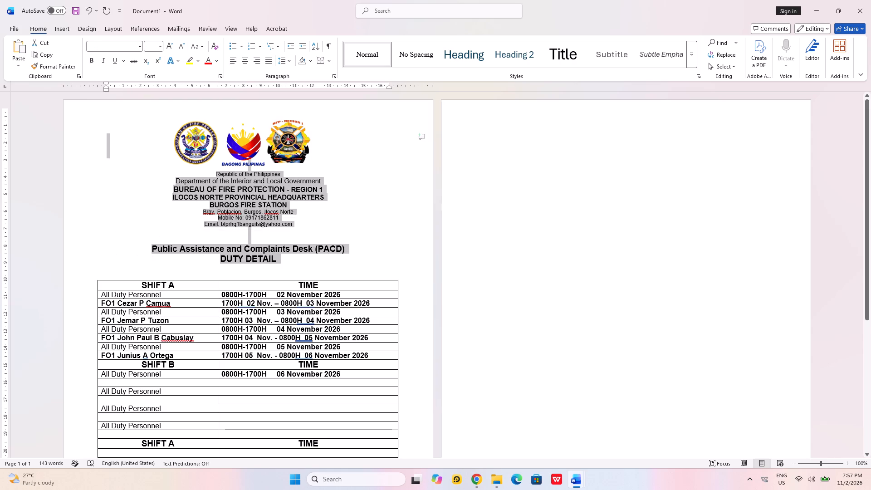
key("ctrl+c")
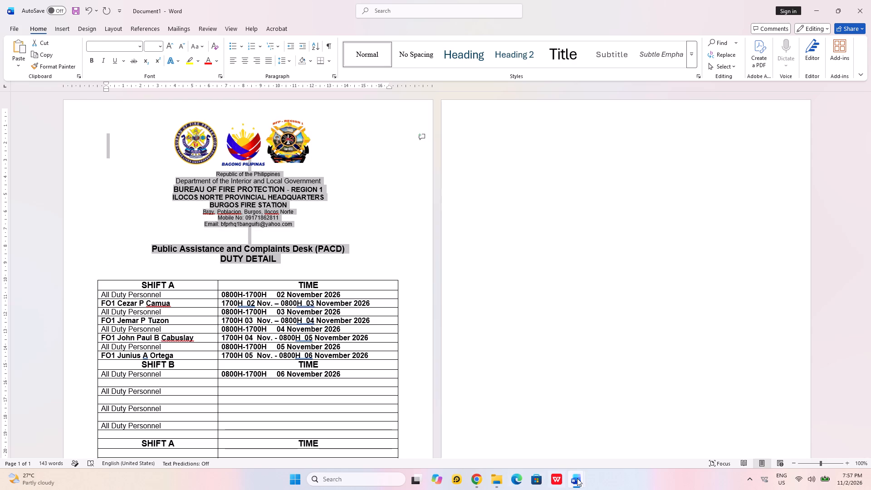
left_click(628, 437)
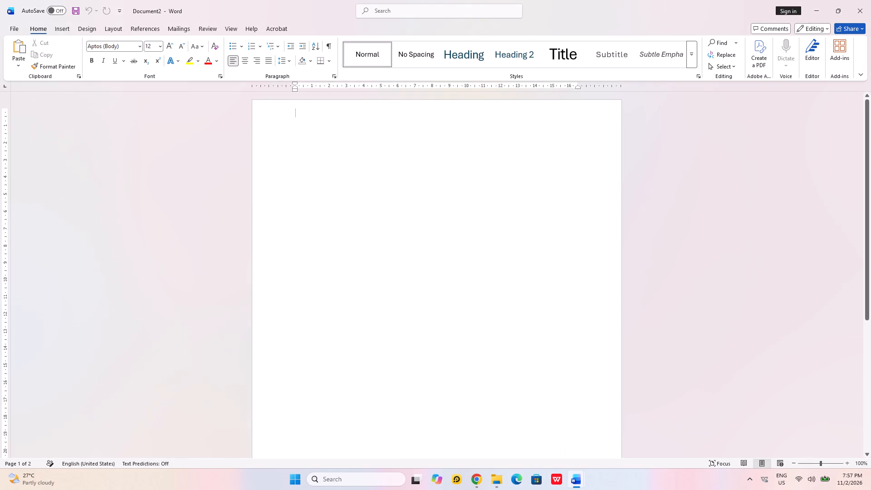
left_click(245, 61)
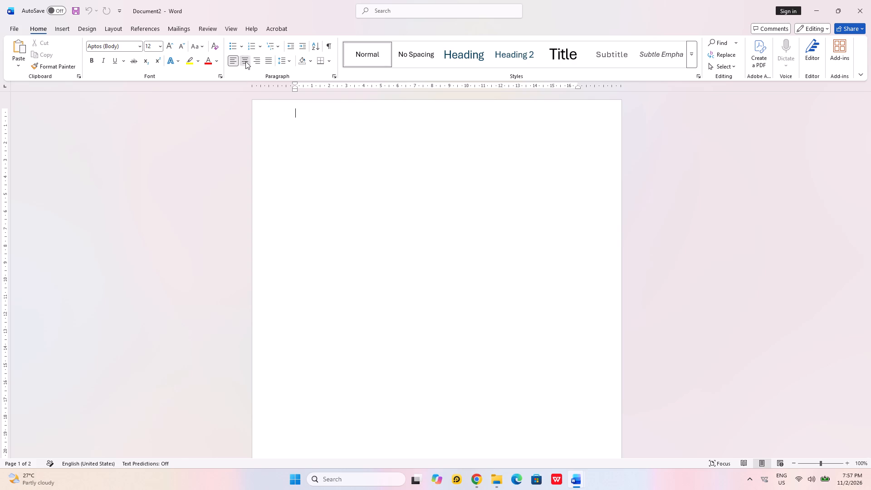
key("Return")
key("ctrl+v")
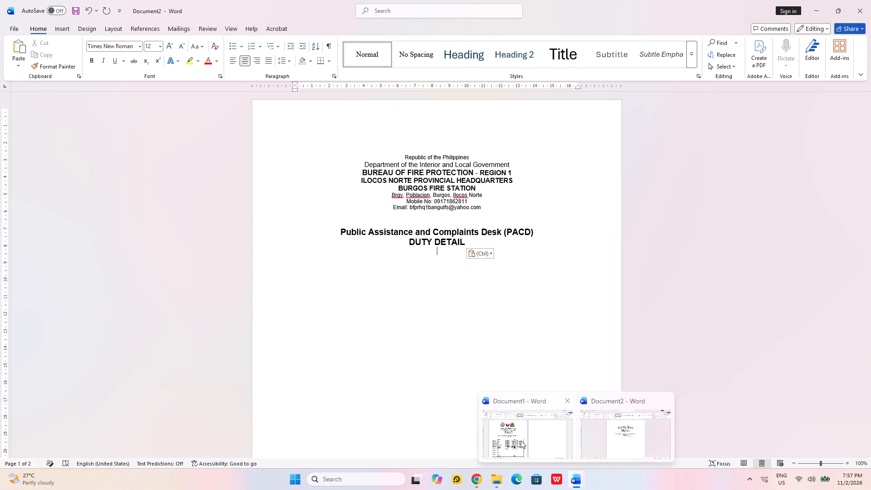
Replace Document2's content with Document1's full letterhead, including the three logos, and DUTY DETAIL title, adding a blank line above the logos.
left_click(520, 440)
left_click(79, 147)
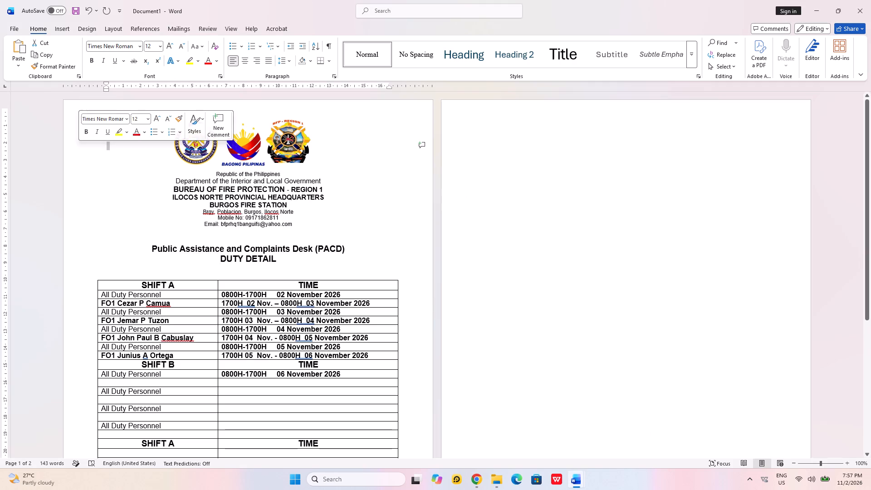
left_click(366, 159)
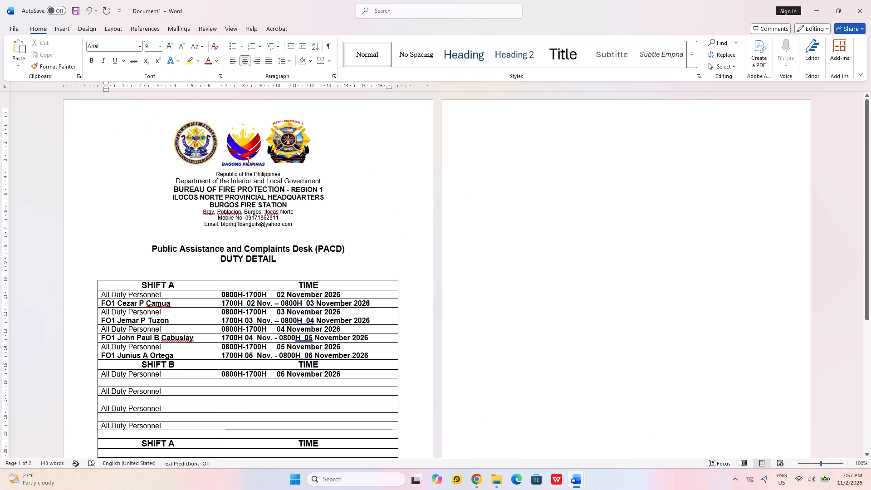
left_click_drag(161, 122, 205, 241)
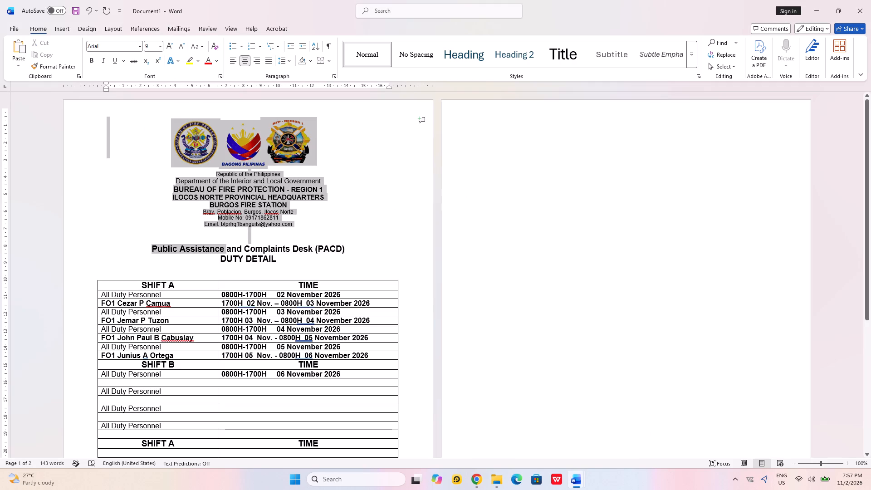
left_click_drag(205, 241, 275, 270)
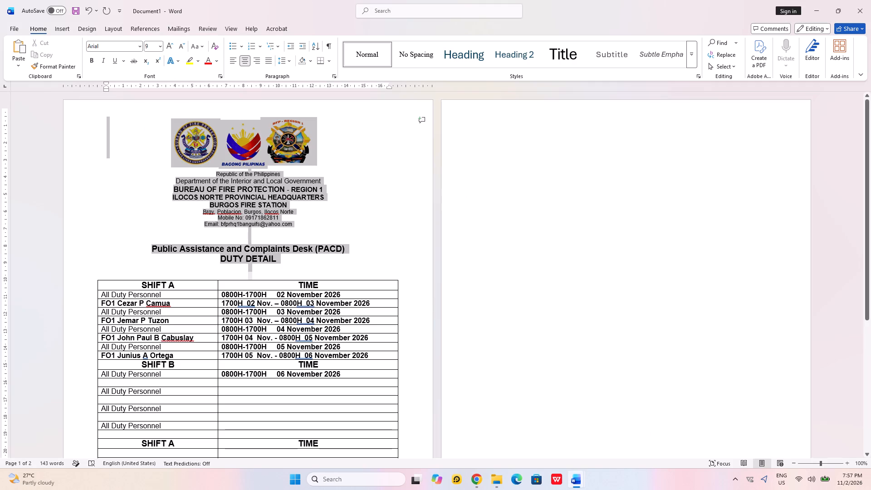
left_click_drag(275, 270, 284, 262)
key("ctrl+c")
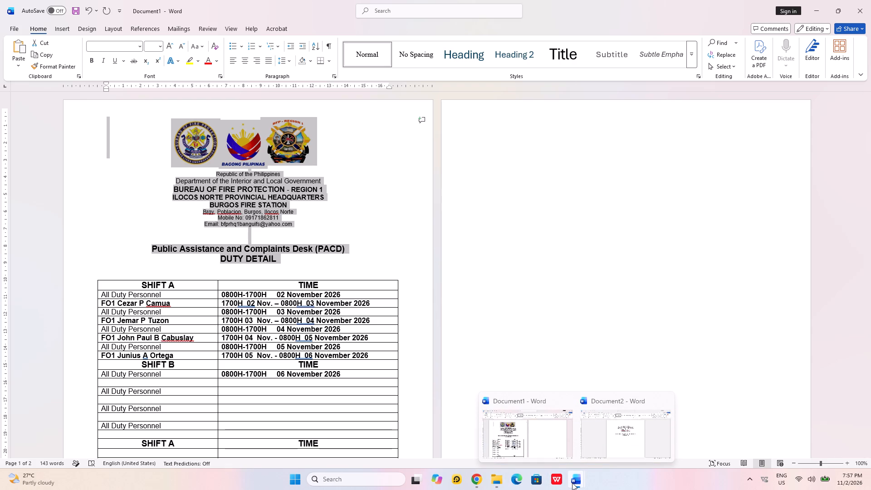
left_click(626, 435)
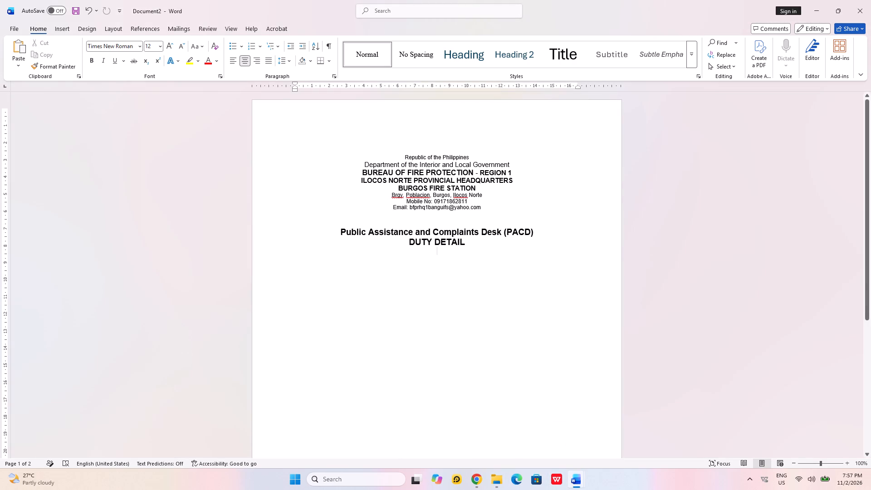
left_click_drag(408, 109, 425, 282)
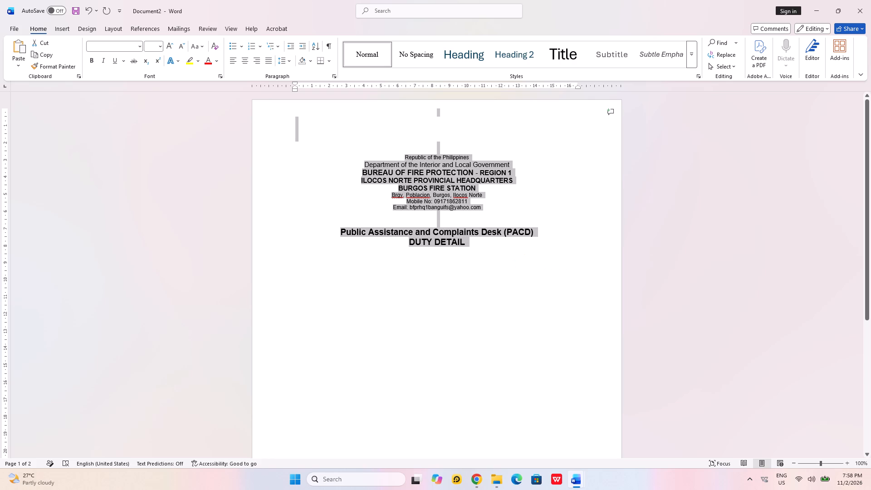
key("ctrl+v")
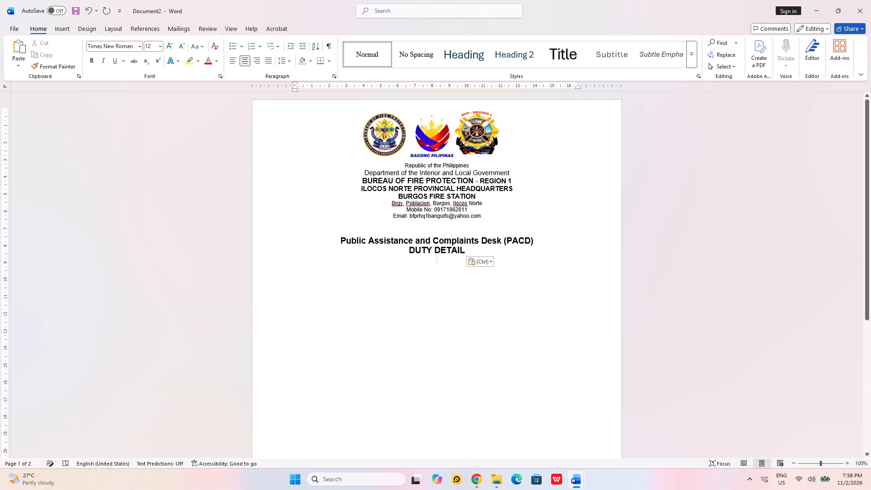
left_click(354, 118)
key("Return")
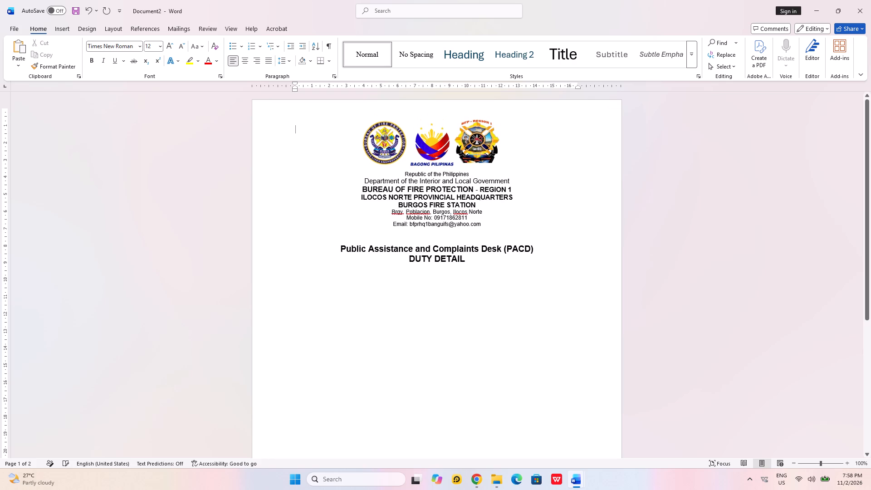
Copy the first SHIFT A block, from its heading row through the 05 November night duty, from Document1 into Document2, two blank lines below DUTY DETAIL.
left_click(426, 286)
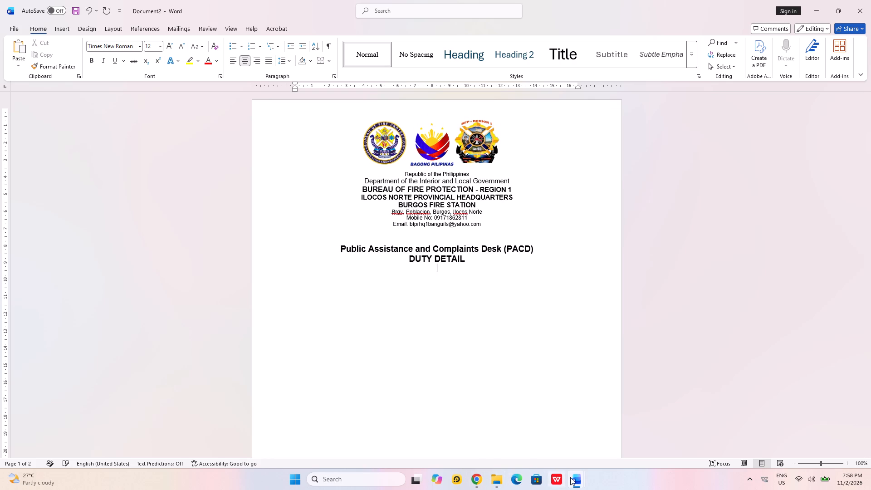
left_click(538, 438)
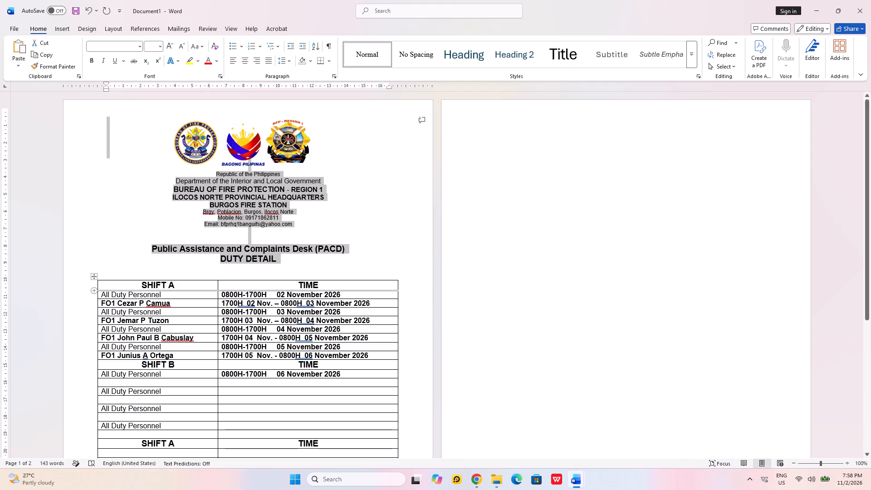
left_click_drag(88, 283, 87, 341)
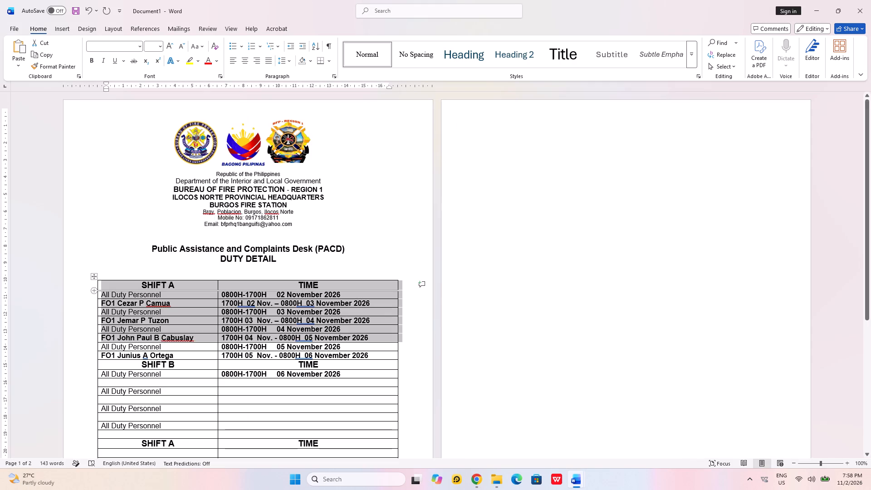
left_click_drag(87, 341, 84, 353)
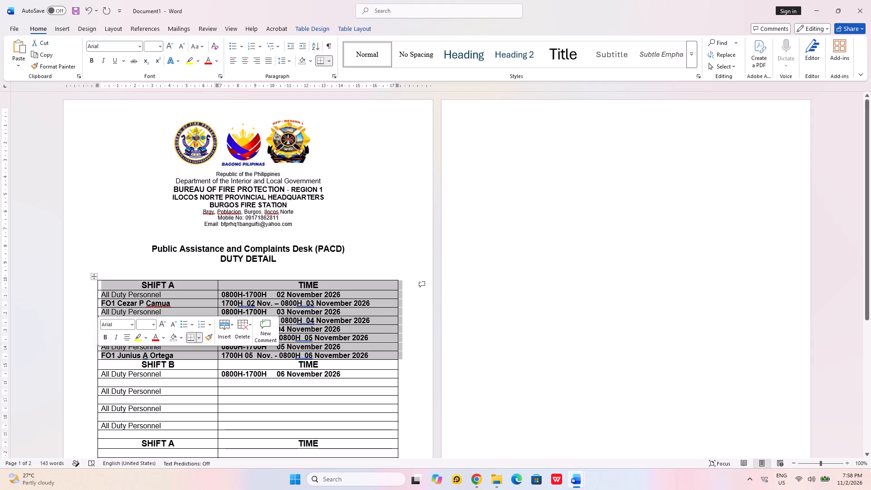
key("ctrl+c")
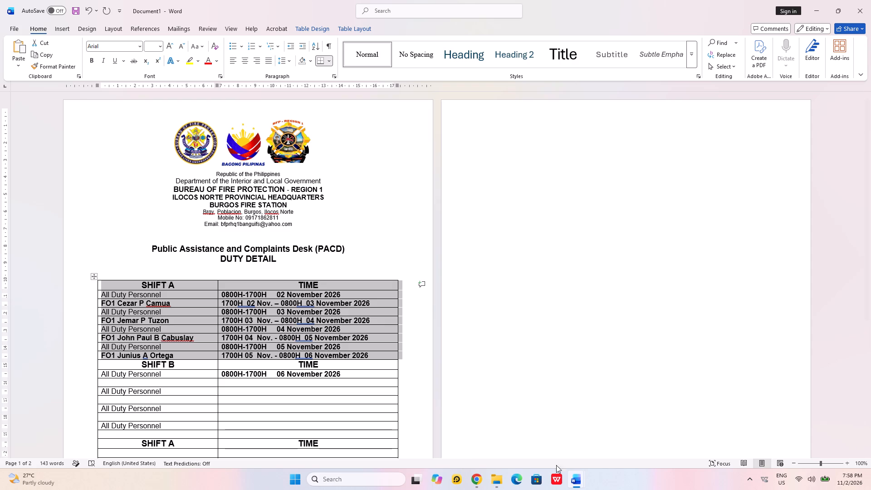
left_click(616, 425)
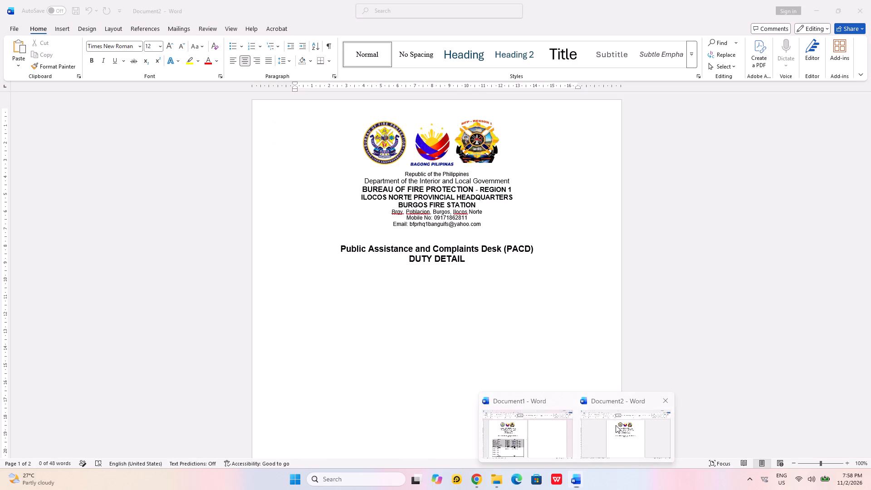
key("Return")
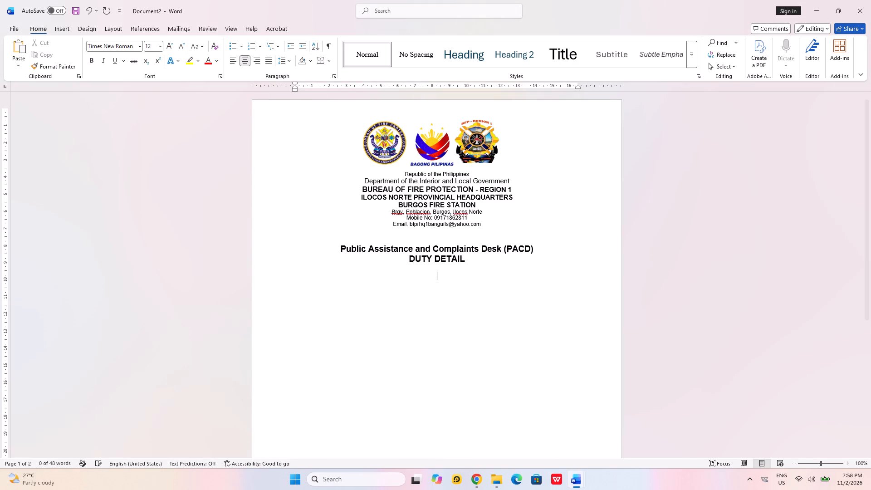
key("Return")
key("ctrl+v")
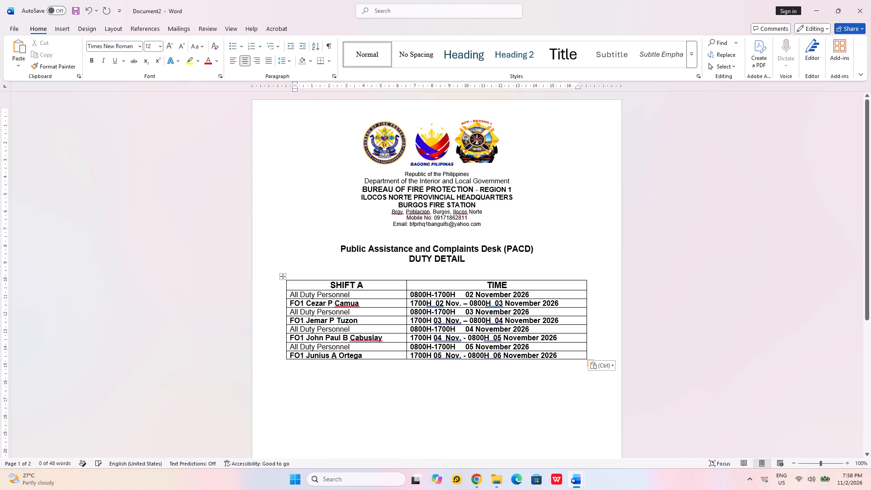
Format the whole SHIFT A table in Document2 as Arial, size 14, with 1.5 line spacing.
scroll(470, 338, "down", 1)
scroll(470, 338, "up", 2)
scroll(471, 339, "down", 5)
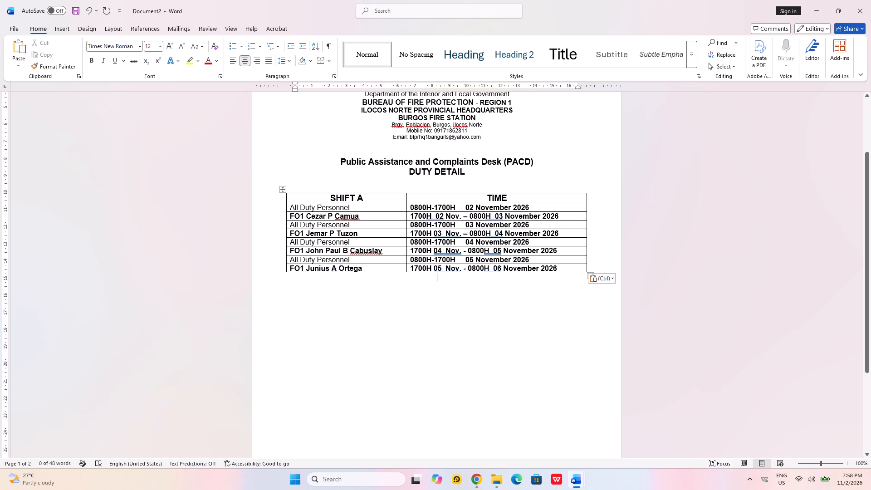
left_click_drag(264, 195, 265, 269)
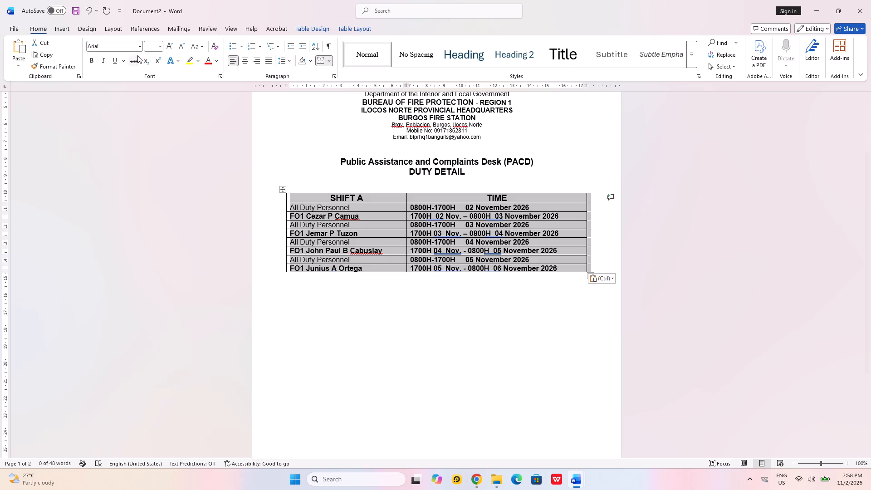
left_click(139, 49)
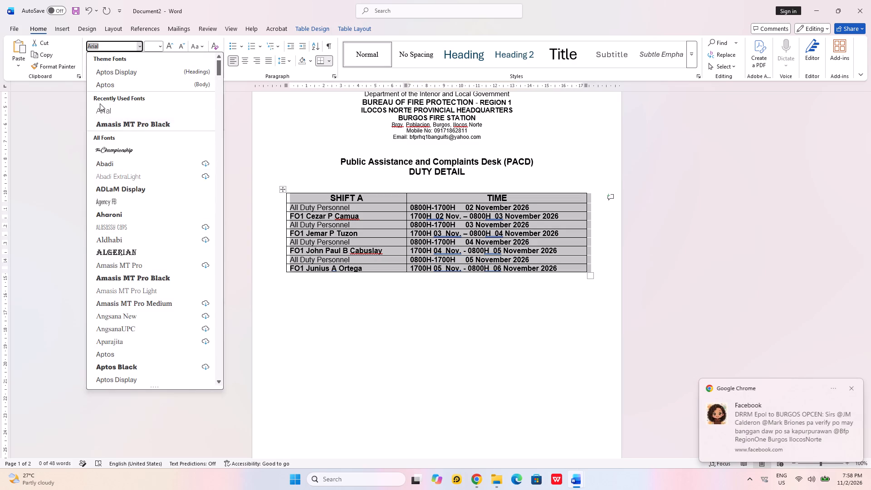
left_click(100, 113)
left_click(159, 48)
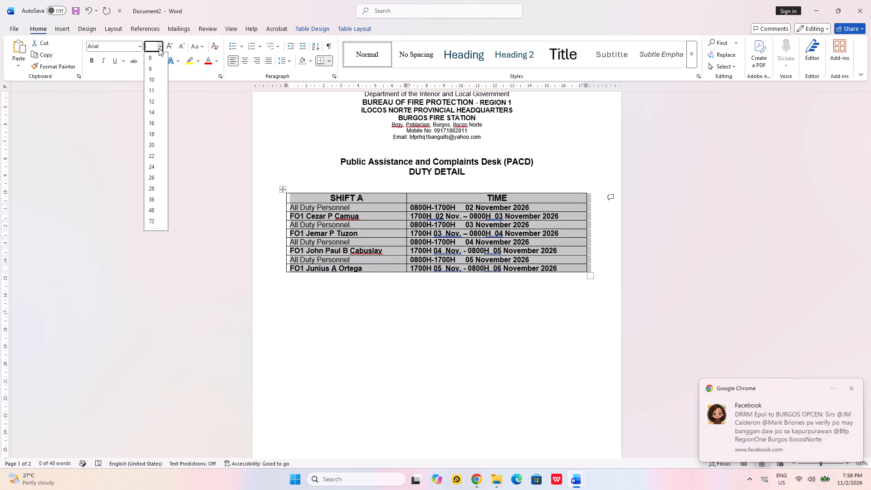
left_click(151, 110)
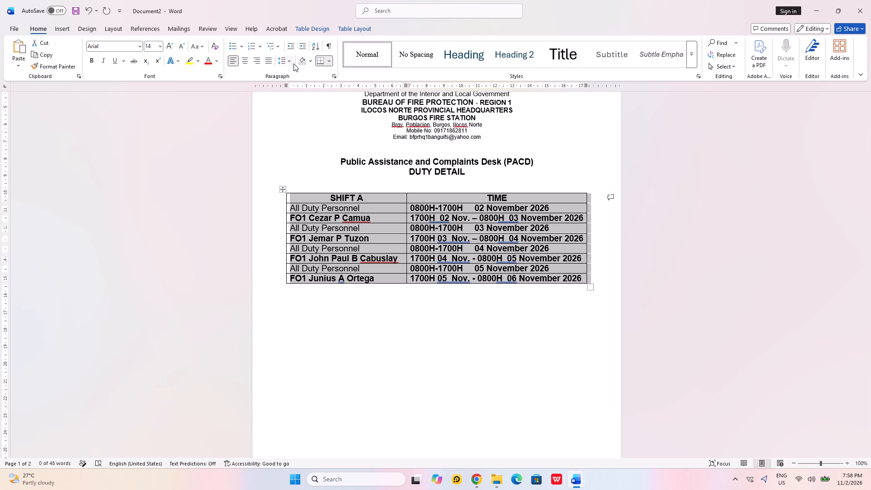
left_click(291, 63)
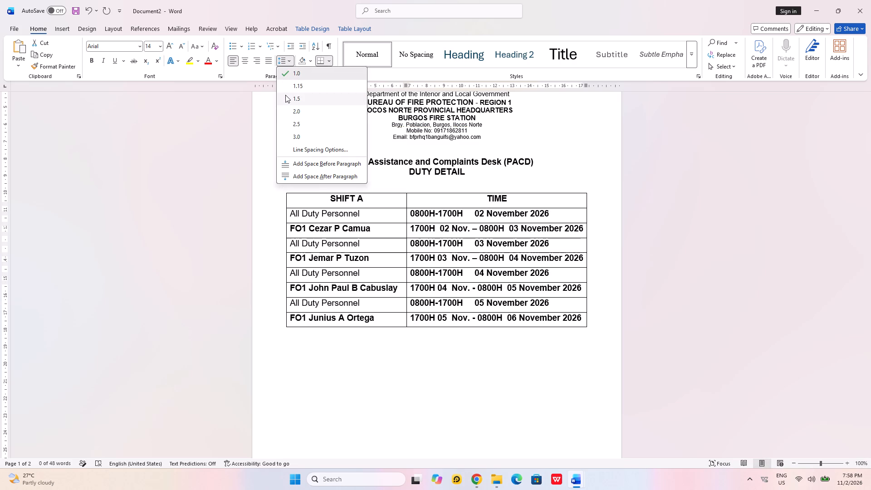
left_click(285, 95)
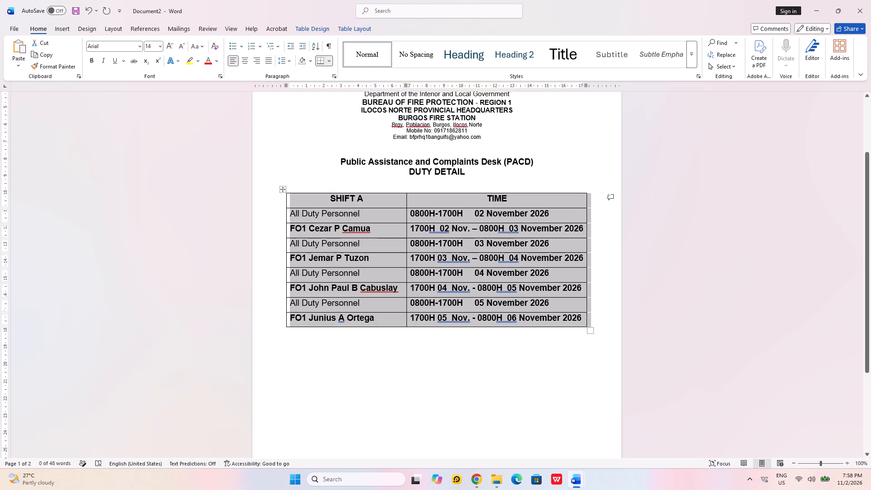
left_click(474, 388)
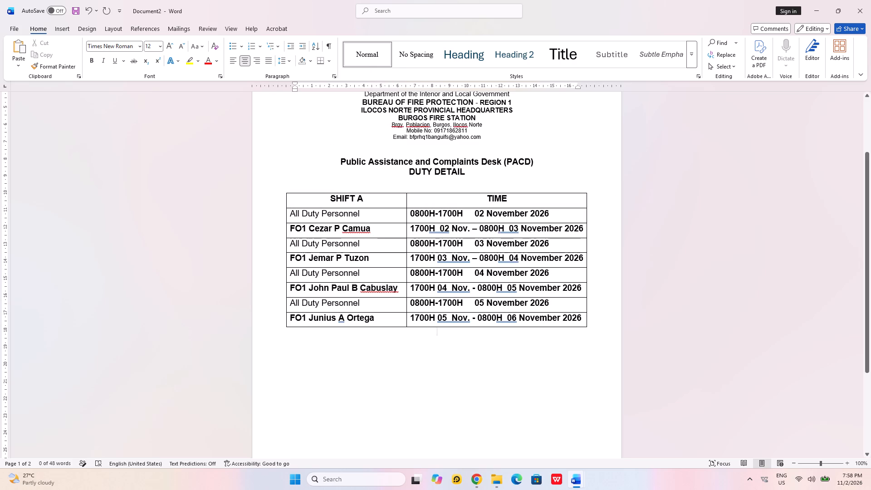